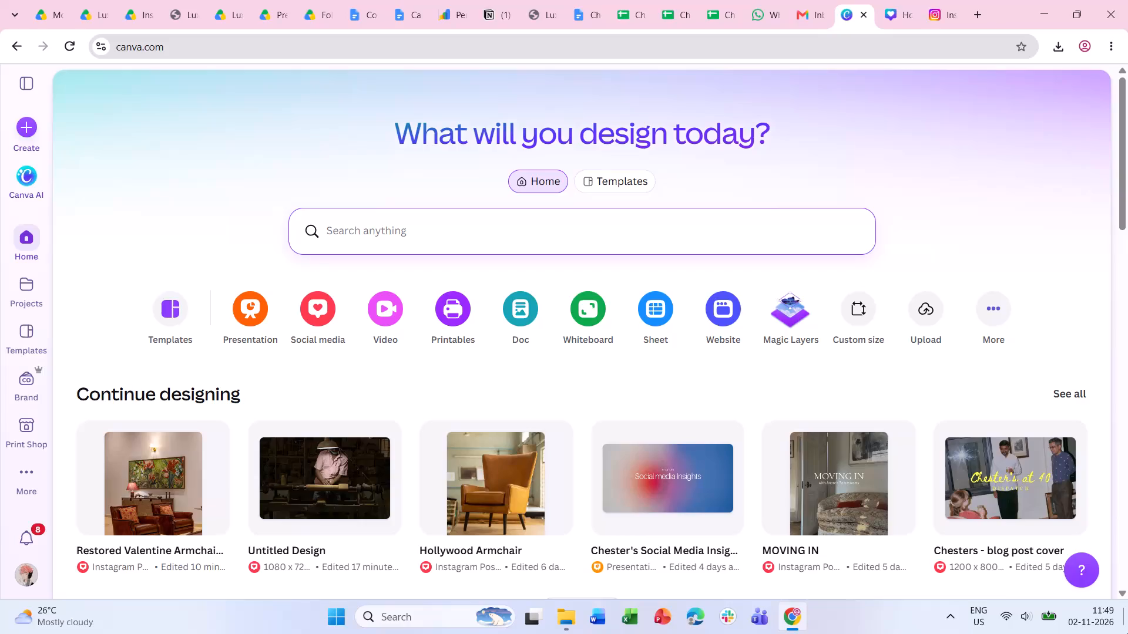
Switch to Notion and open the unread inbox notification about the comment on the New Web Content - 26th October page.
{"action": "left_click", "coordinate": [507, 0]}
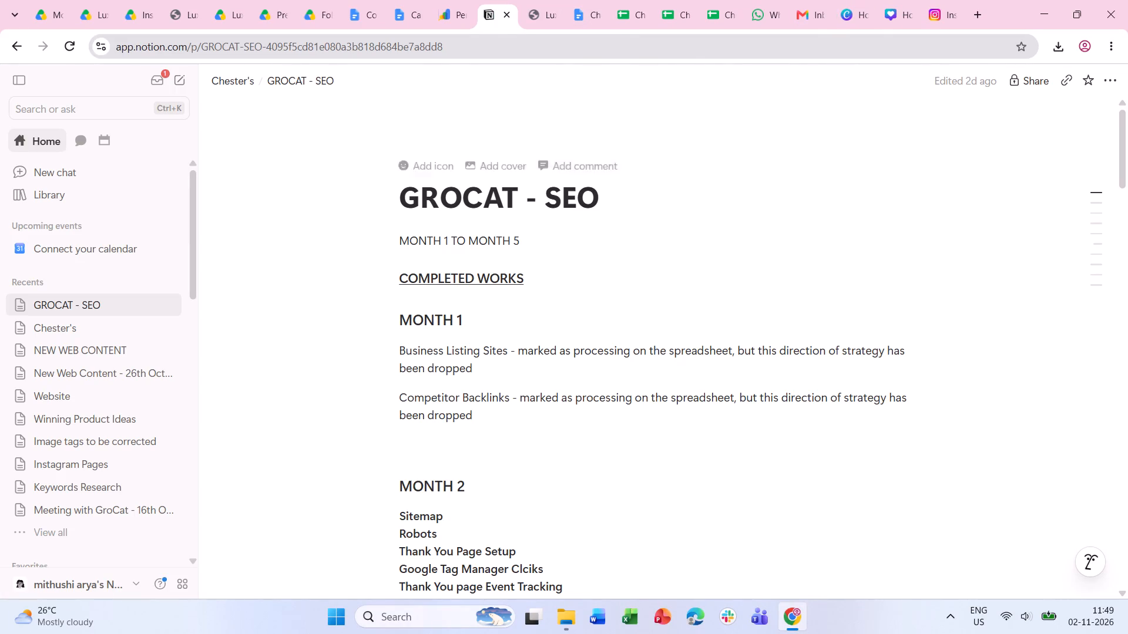
{"action": "left_click", "coordinate": [149, 82]}
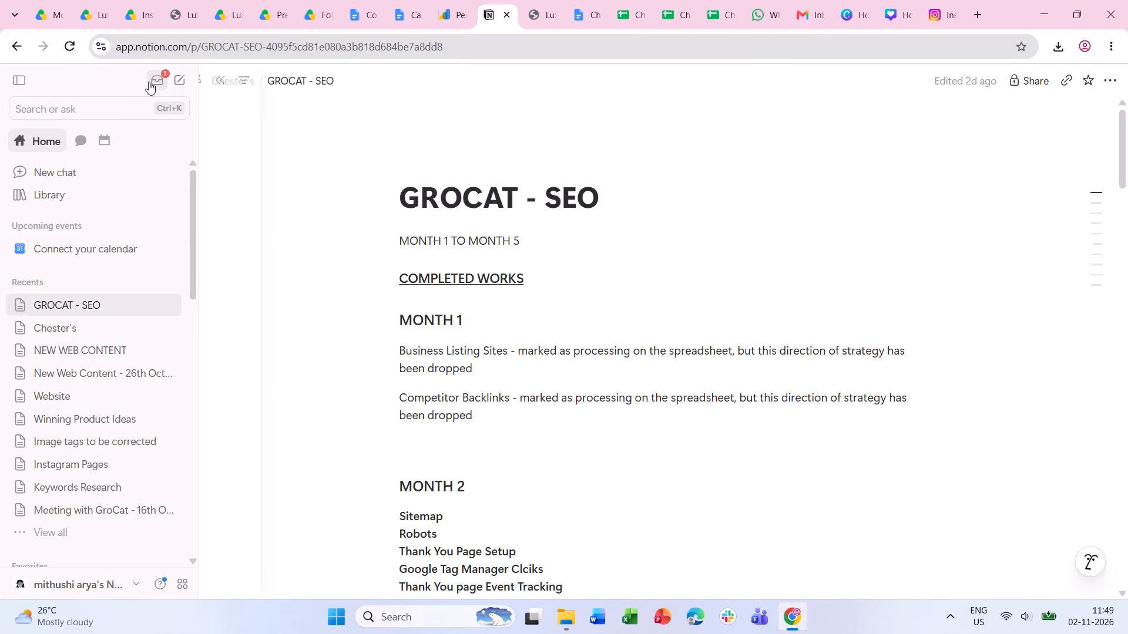
{"action": "left_click", "coordinate": [305, 155]}
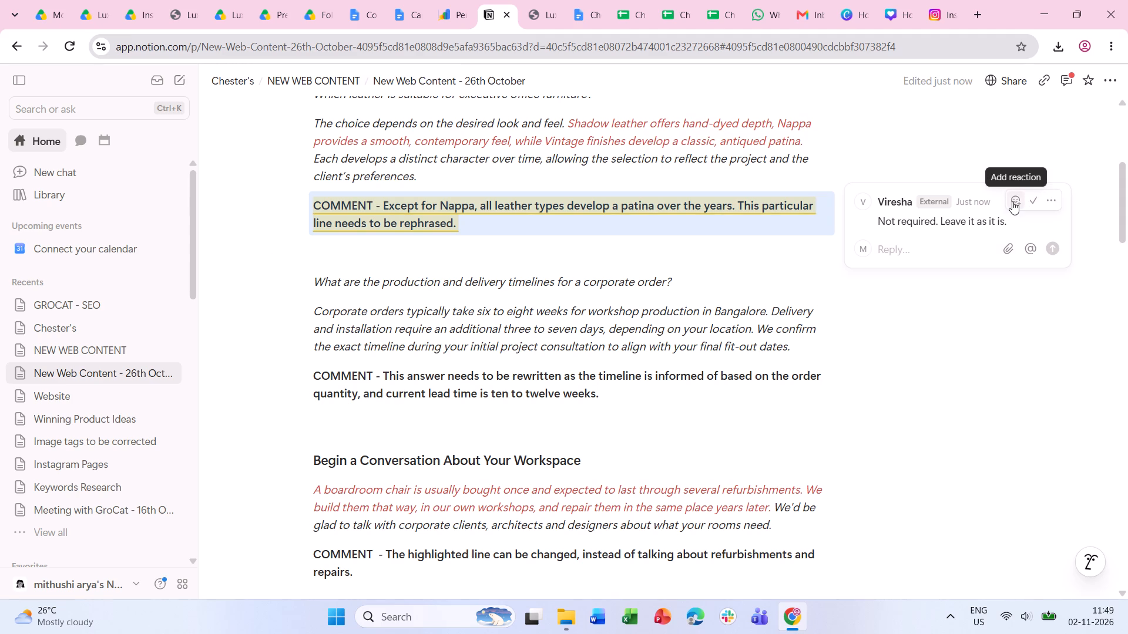
Open the emoji reaction choices for the "Not required. Leave it as it is." comment on the leather patina line.
{"action": "left_click", "coordinate": [1012, 201]}
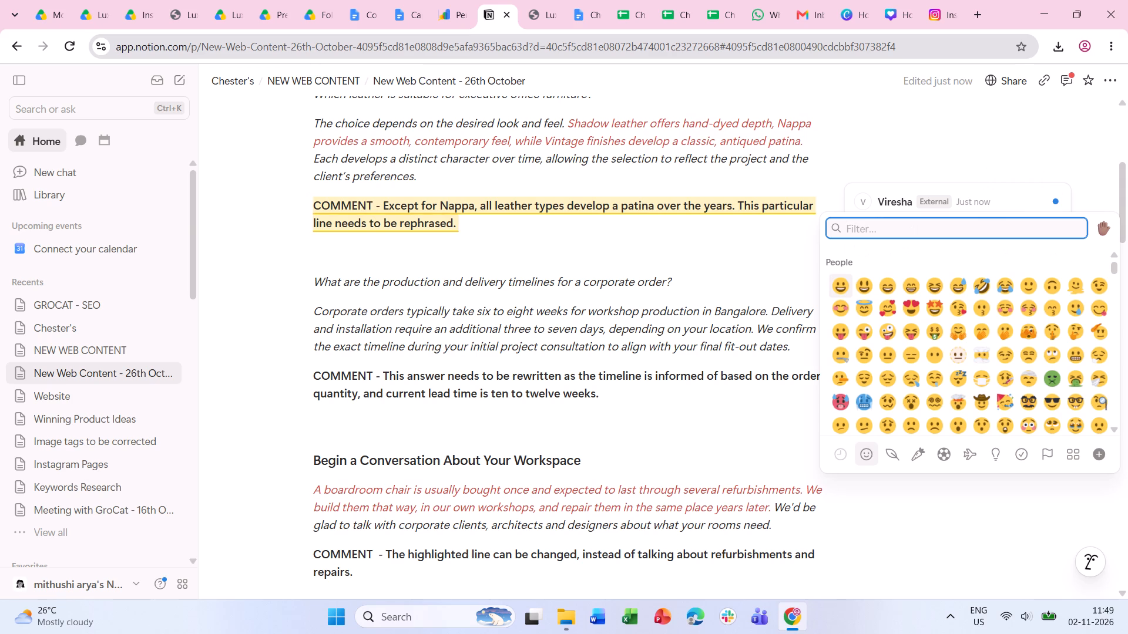
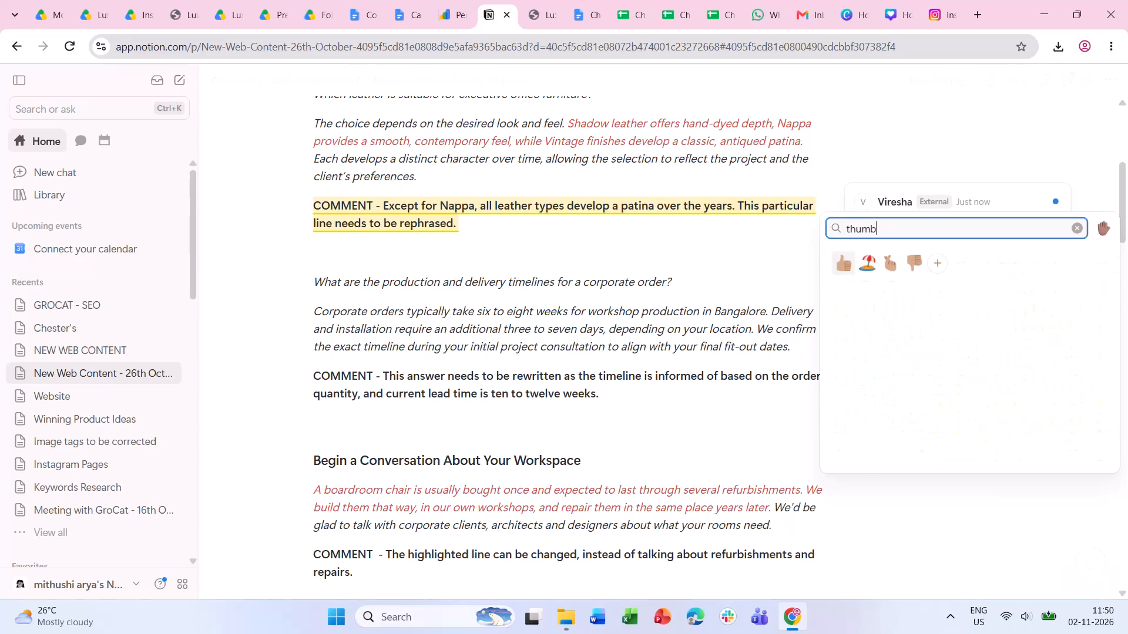
Add a thumbs-up reaction to the "Not required. Leave it as it is." comment on the leather patina line.
{"action": "left_click", "coordinate": [851, 262]}
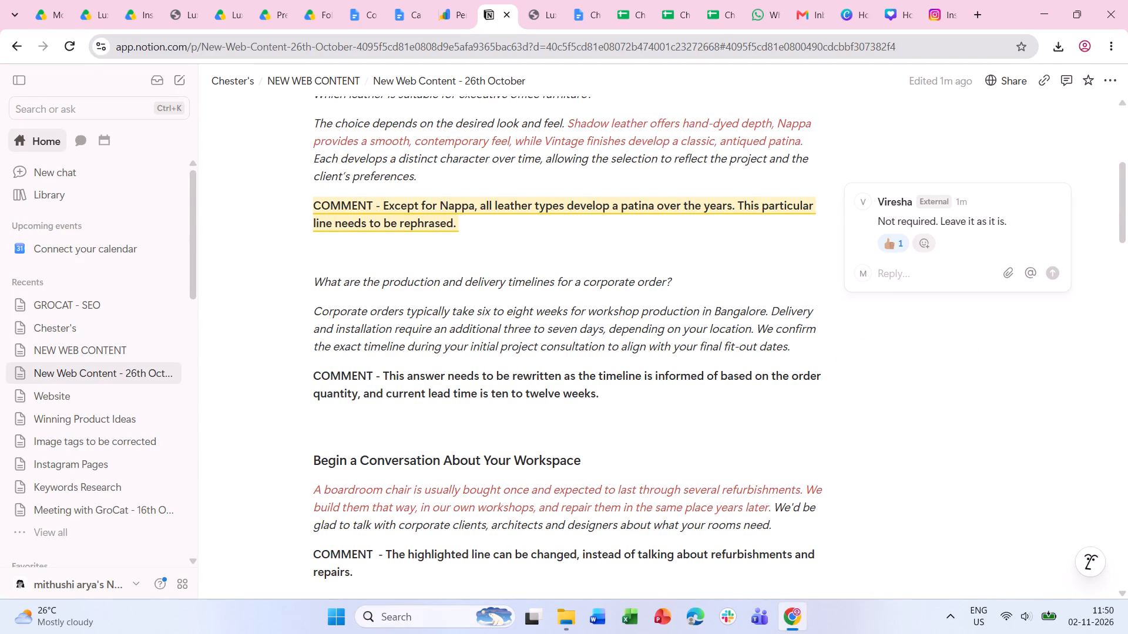
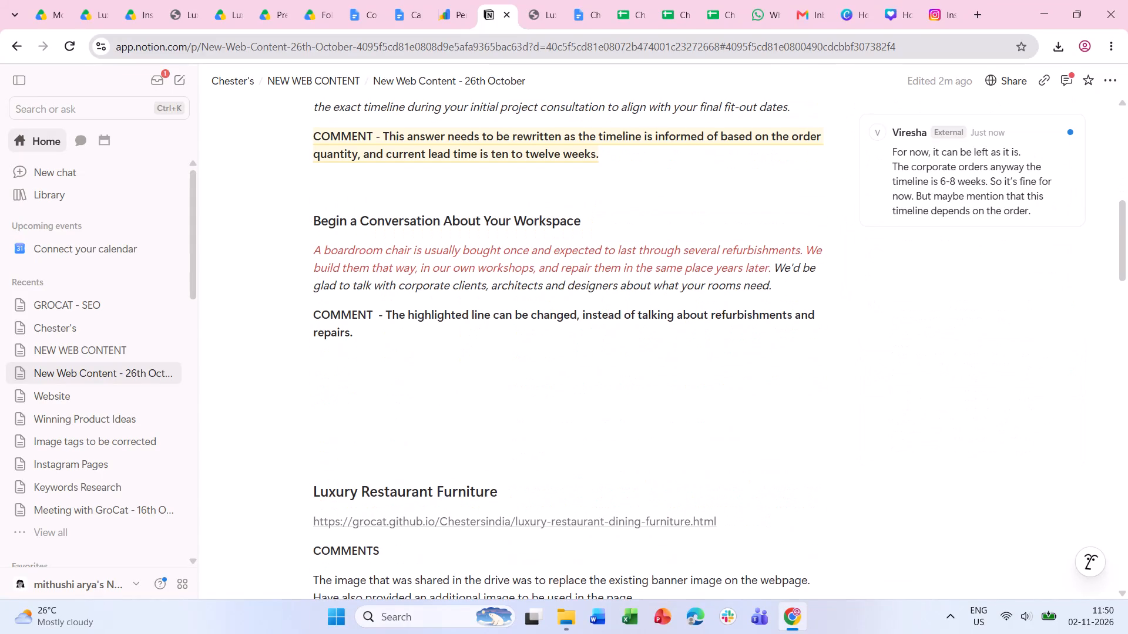
Review the remaining sections of the page for feedback replies, then return to the comment under "Begin a Conversation About Your Workspace".
{"action": "scroll", "coordinate": [884, 359], "scroll_direction": "down", "scroll_amount": 7}
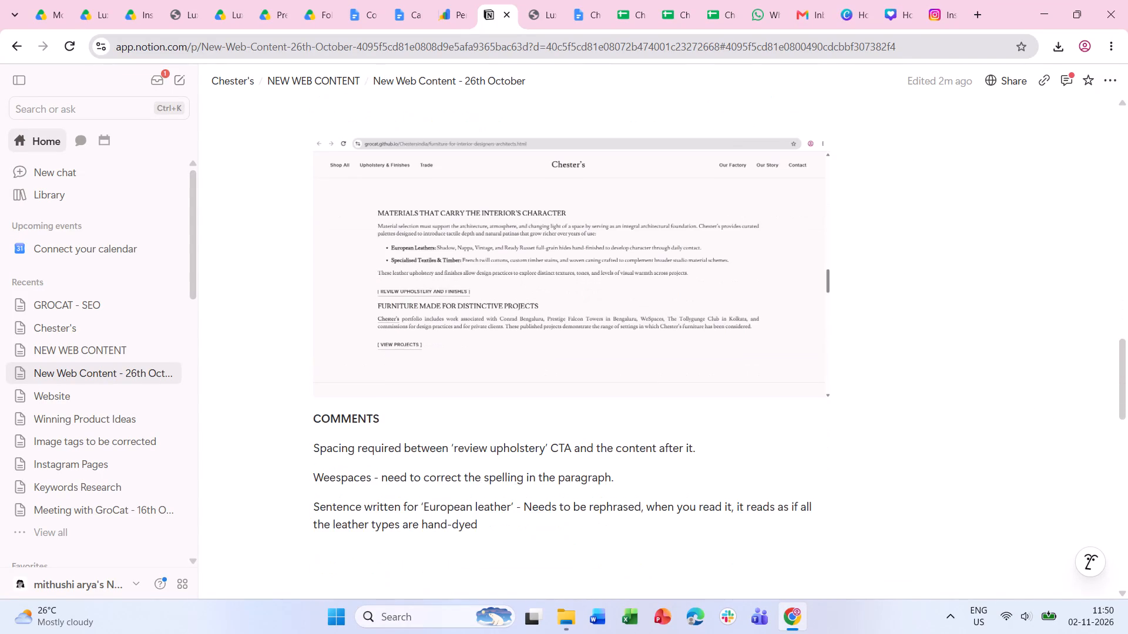
{"action": "scroll", "coordinate": [884, 359], "scroll_direction": "down", "scroll_amount": 8}
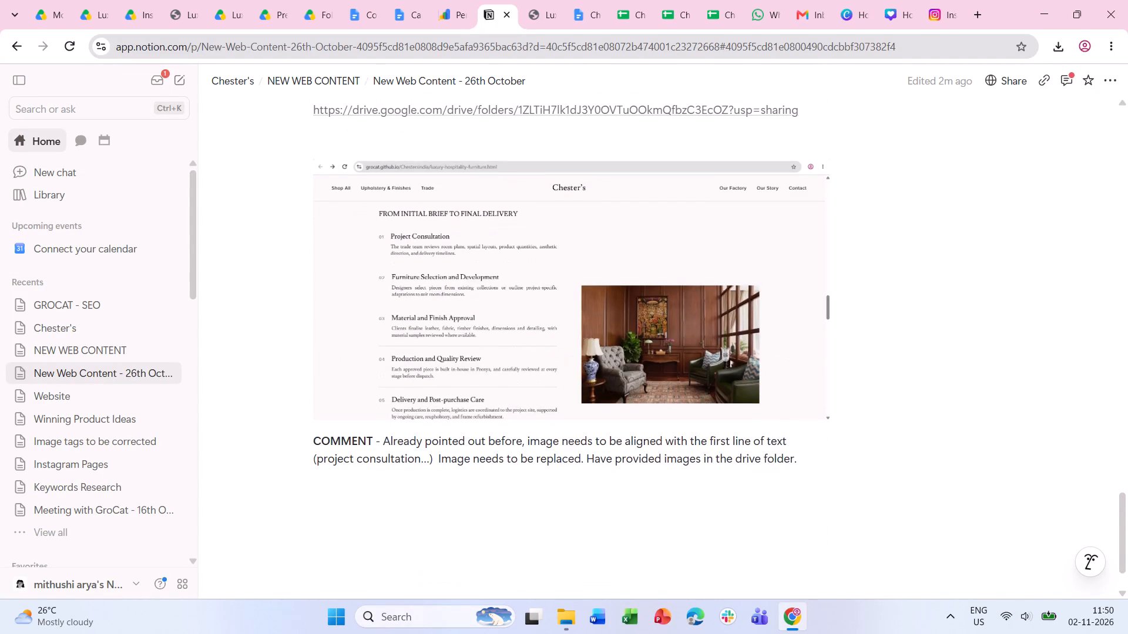
{"action": "scroll", "coordinate": [884, 359], "scroll_direction": "up", "scroll_amount": 3}
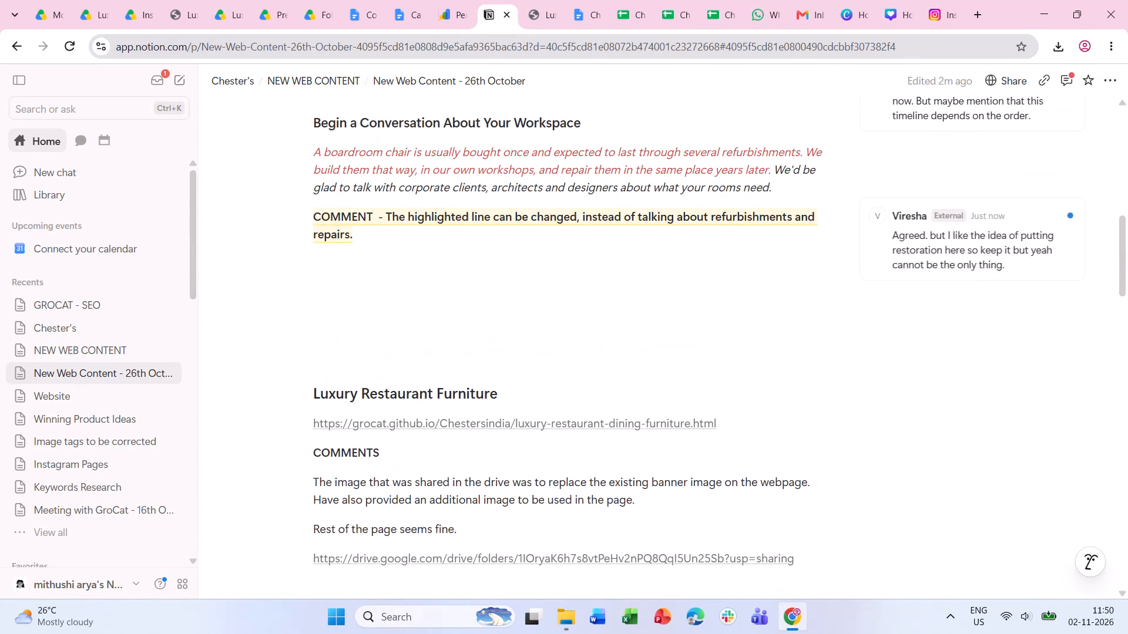
{"action": "scroll", "coordinate": [884, 359], "scroll_direction": "up", "scroll_amount": 1}
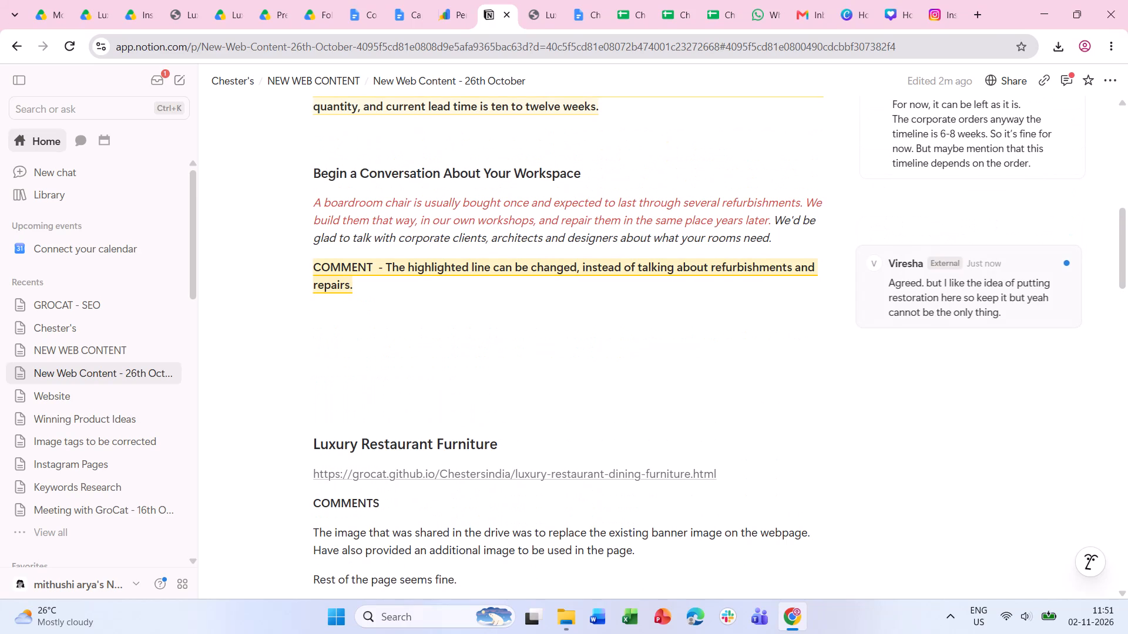
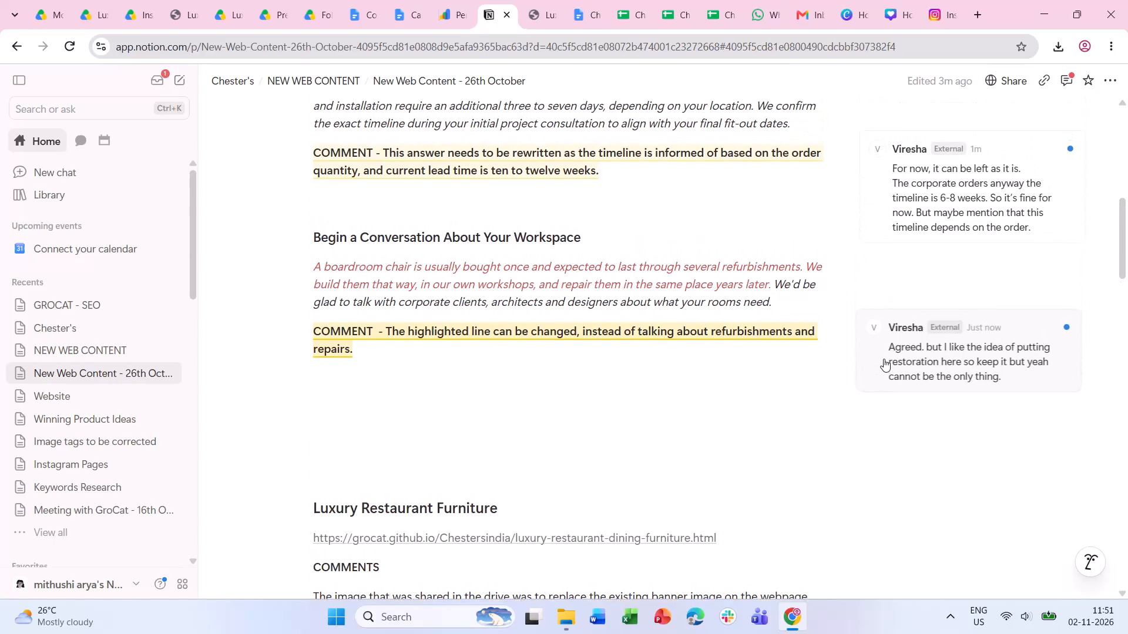
Review the written feedback from the Luxury Corporate Office Furniture section through the Luxury Hospitality Furniture section.
{"action": "scroll", "coordinate": [950, 200], "scroll_direction": "up", "scroll_amount": 2}
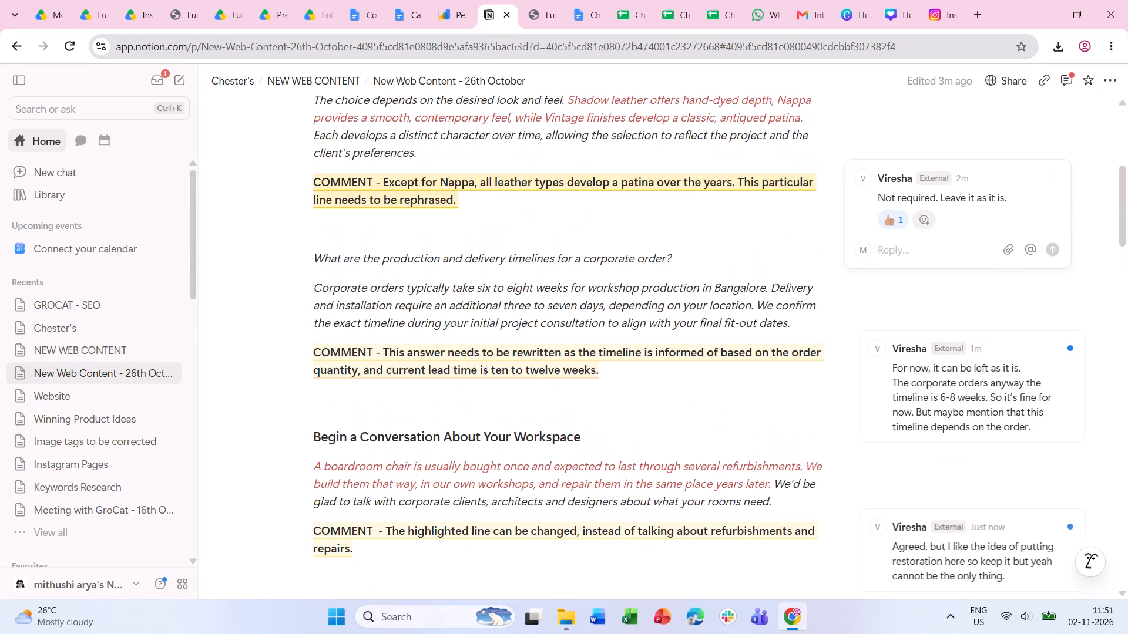
{"action": "scroll", "coordinate": [941, 461], "scroll_direction": "down", "scroll_amount": 1}
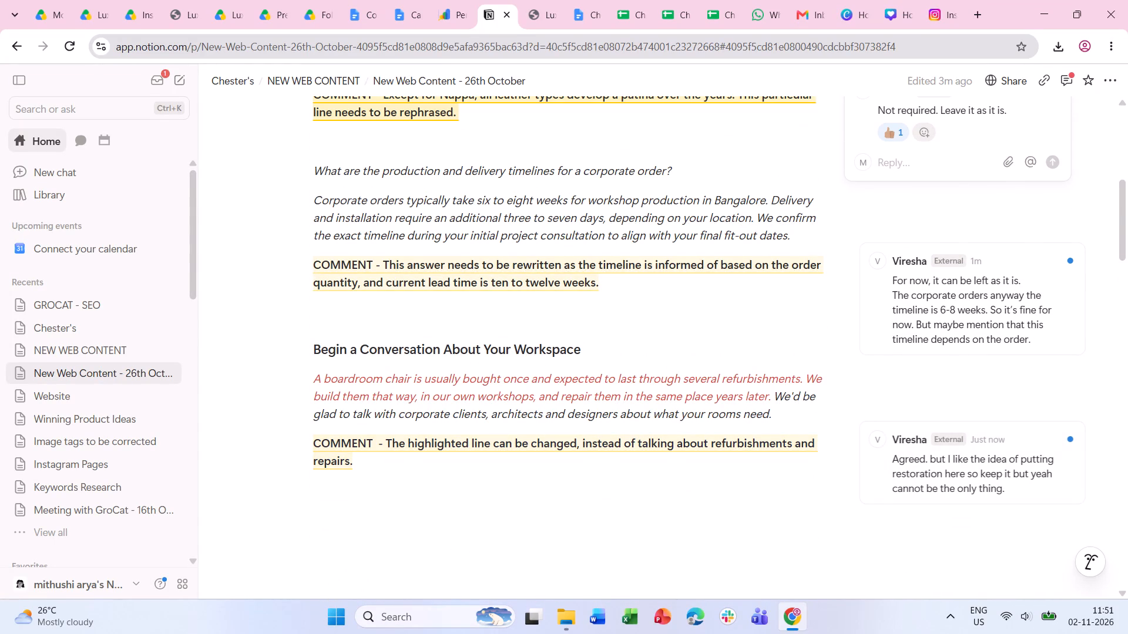
{"action": "scroll", "coordinate": [824, 346], "scroll_direction": "down", "scroll_amount": 9}
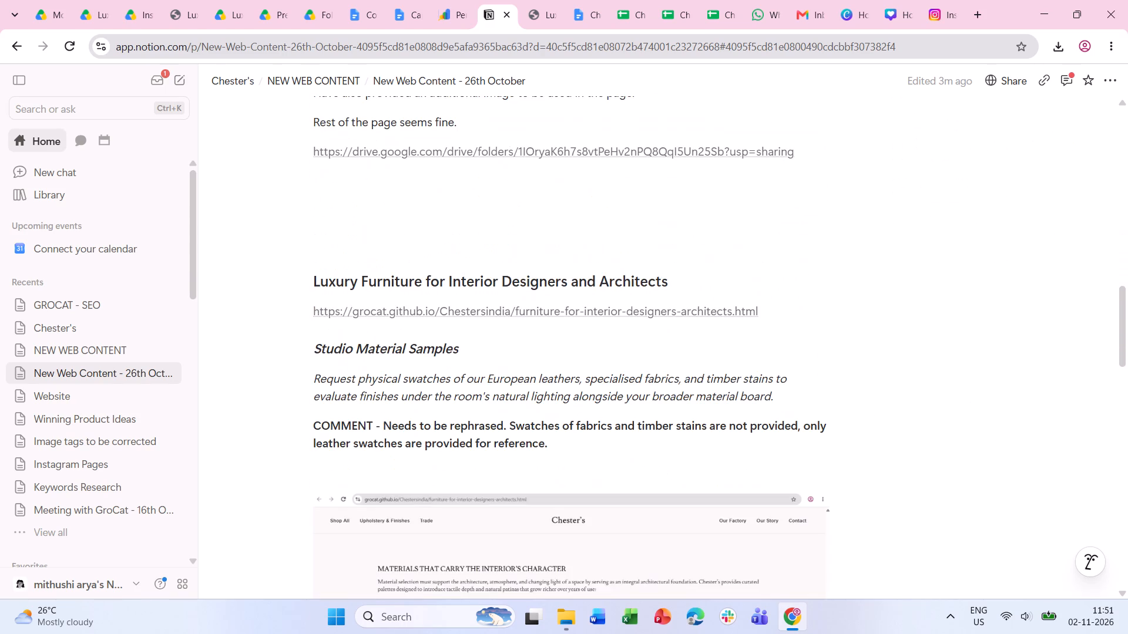
{"action": "scroll", "coordinate": [831, 320], "scroll_direction": "up", "scroll_amount": 2}
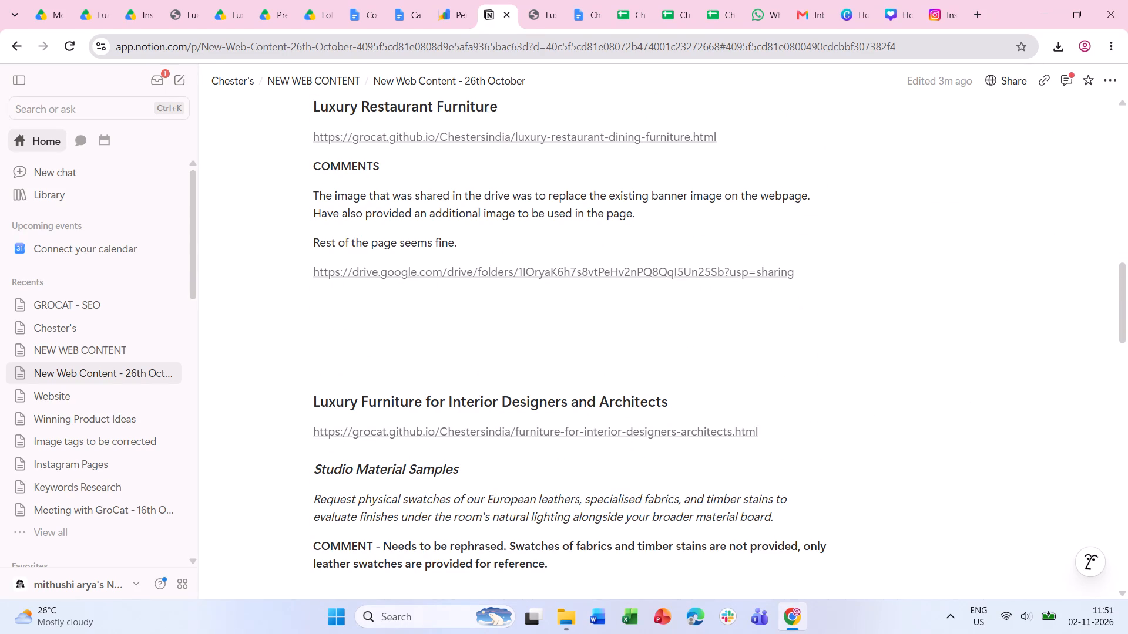
{"action": "scroll", "coordinate": [818, 383], "scroll_direction": "down", "scroll_amount": 2}
{"action": "scroll", "coordinate": [818, 384], "scroll_direction": "up", "scroll_amount": 2}
{"action": "scroll", "coordinate": [818, 370], "scroll_direction": "down", "scroll_amount": 3}
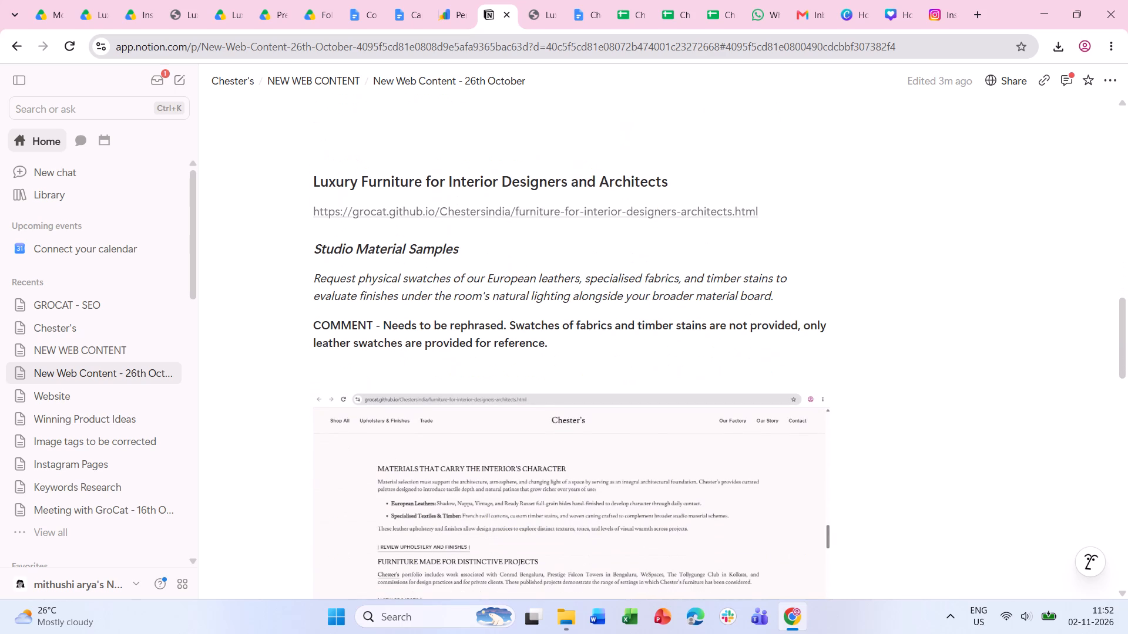
{"action": "scroll", "coordinate": [905, 383], "scroll_direction": "down", "scroll_amount": 2}
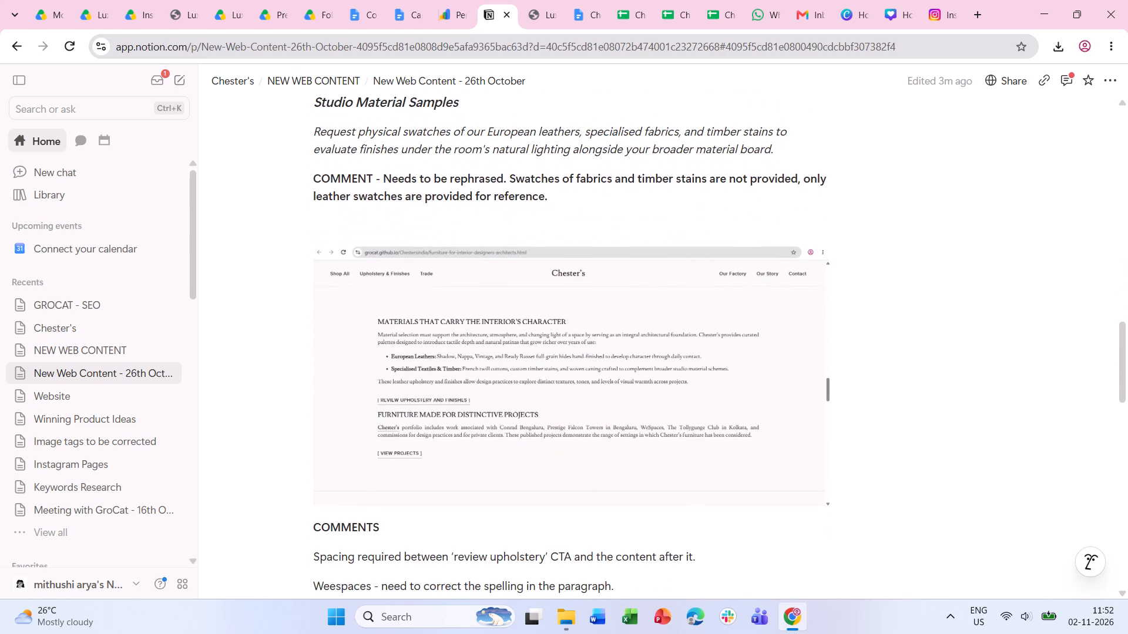
{"action": "scroll", "coordinate": [905, 383], "scroll_direction": "up", "scroll_amount": 1}
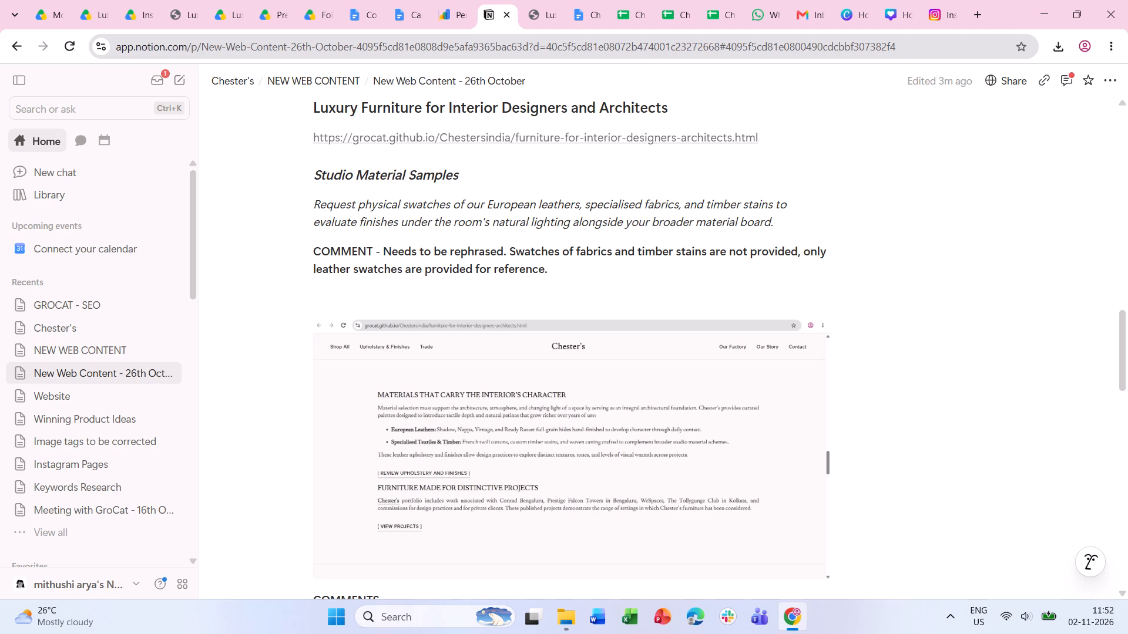
{"action": "scroll", "coordinate": [905, 383], "scroll_direction": "down", "scroll_amount": 2}
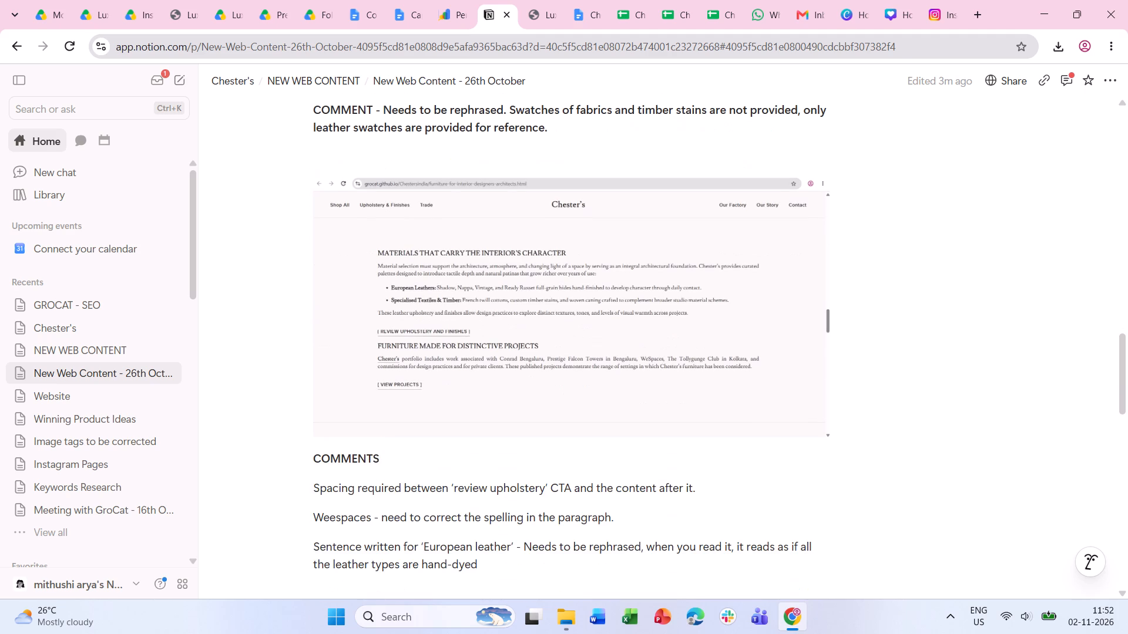
{"action": "scroll", "coordinate": [905, 383], "scroll_direction": "down", "scroll_amount": 2}
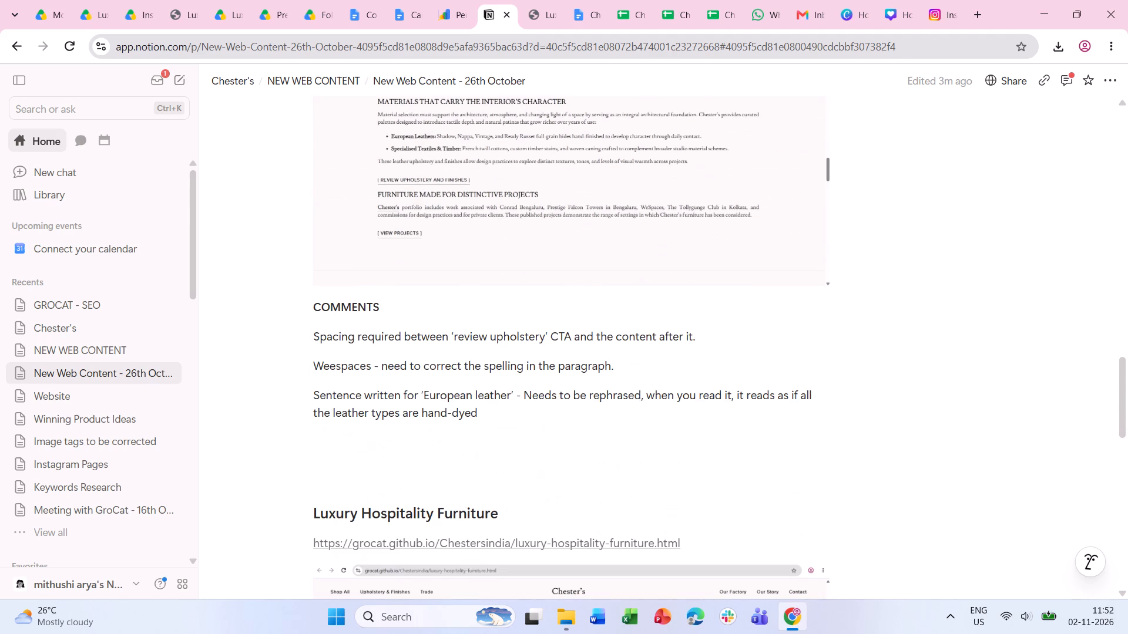
{"action": "scroll", "coordinate": [905, 383], "scroll_direction": "down", "scroll_amount": 2}
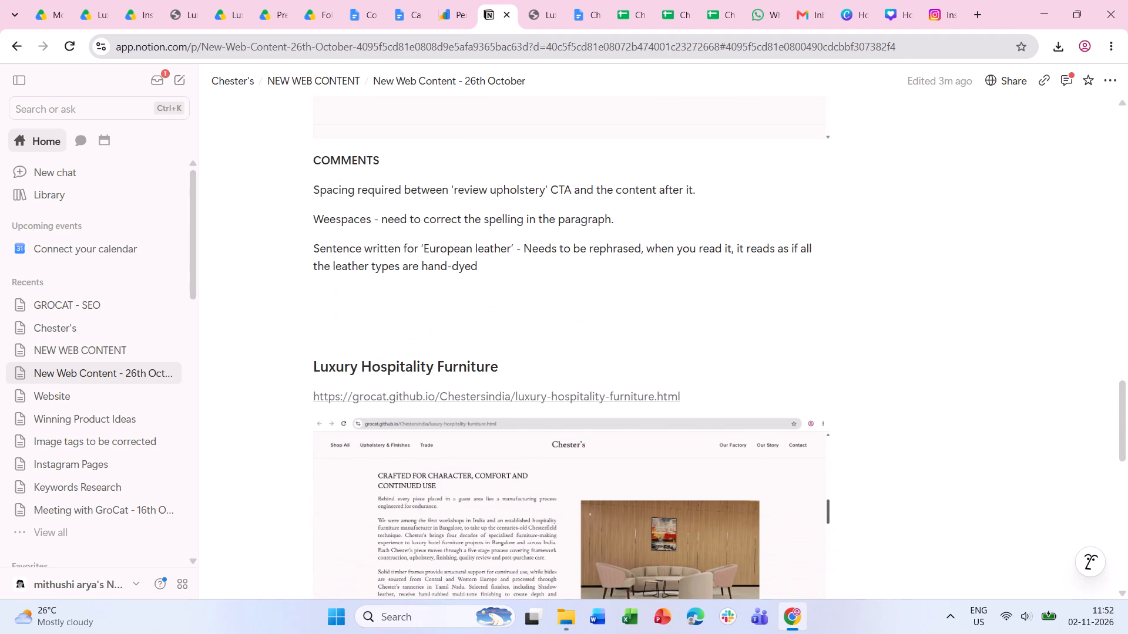
{"action": "scroll", "coordinate": [905, 383], "scroll_direction": "up", "scroll_amount": 1}
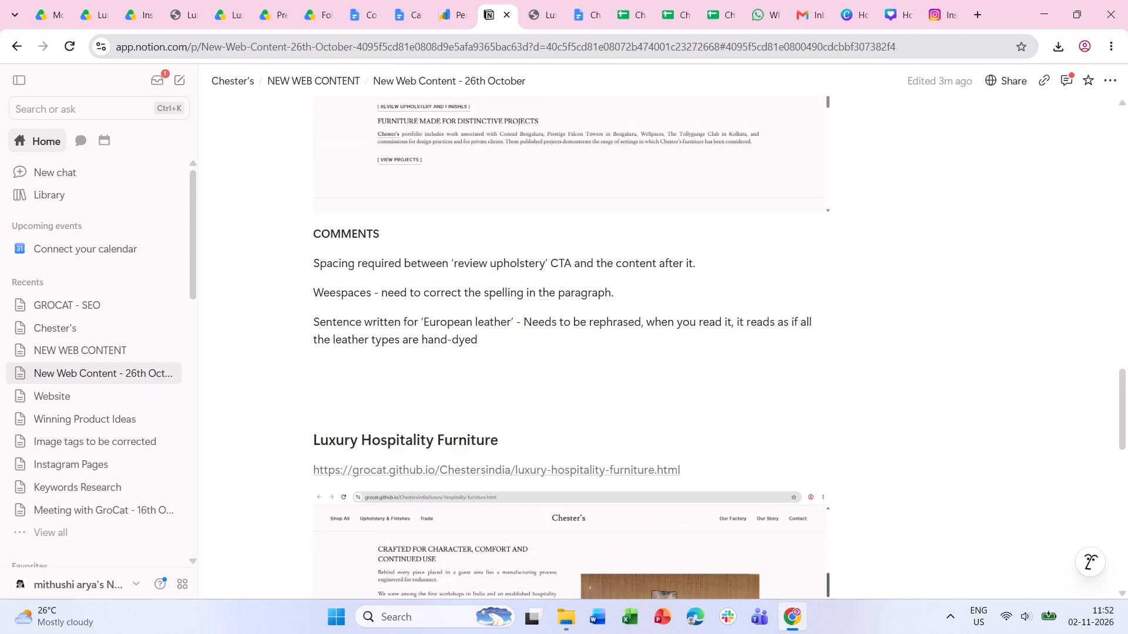
{"action": "scroll", "coordinate": [905, 383], "scroll_direction": "up", "scroll_amount": 2}
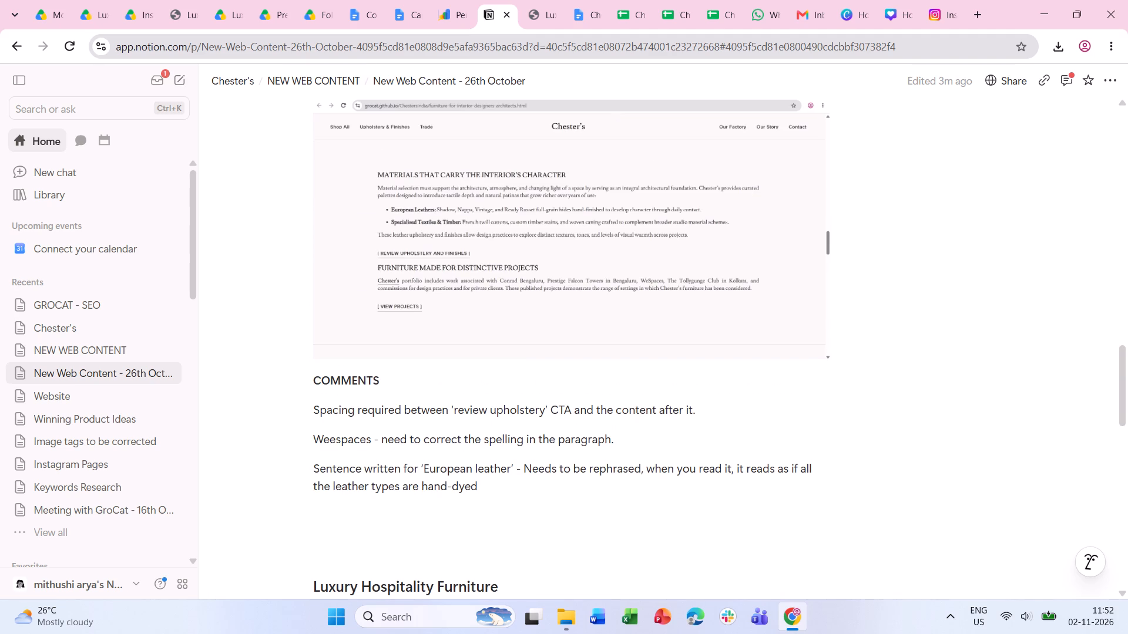
{"action": "scroll", "coordinate": [904, 382], "scroll_direction": "down", "scroll_amount": 4}
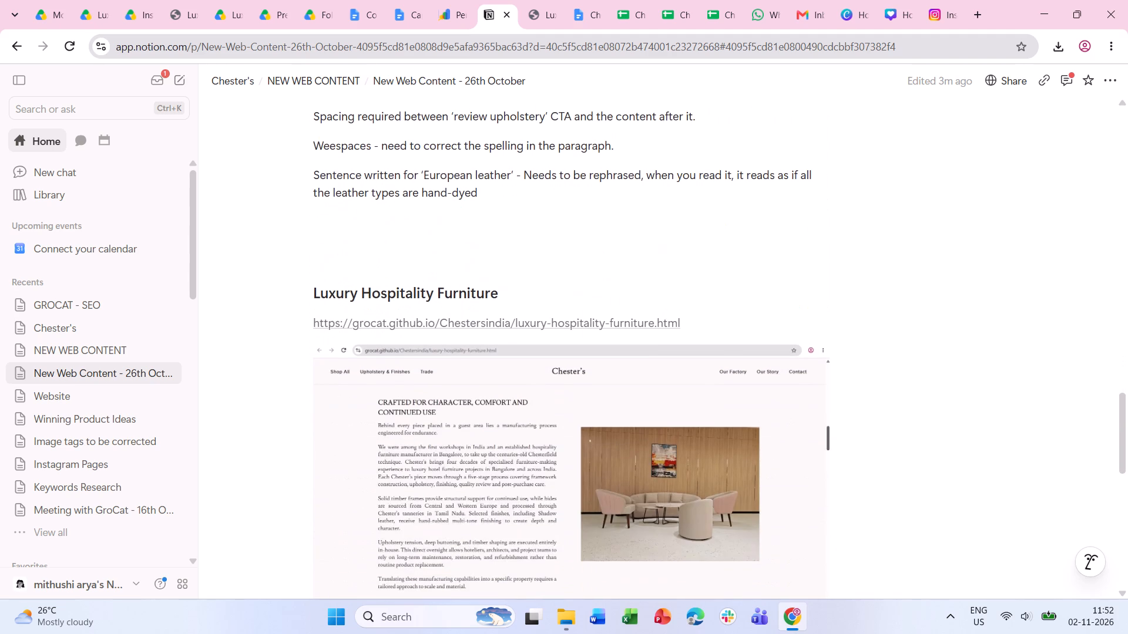
{"action": "scroll", "coordinate": [904, 382], "scroll_direction": "down", "scroll_amount": 3}
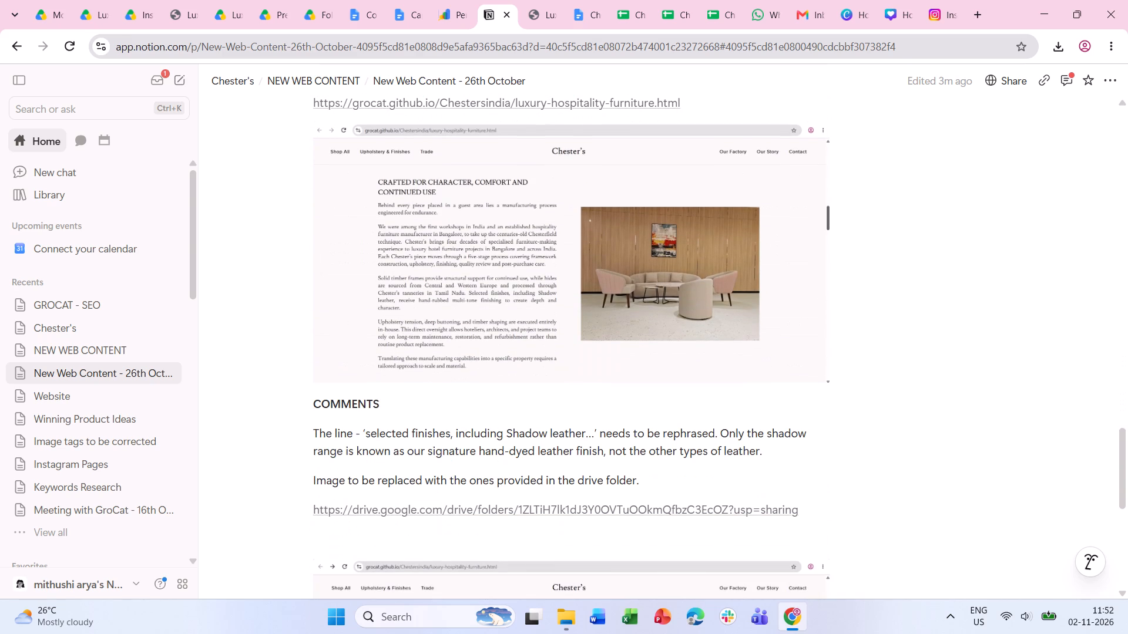
Recheck the Luxury Restaurant Furniture notes and the comment replies in the Luxury Corporate Office Furniture section.
{"action": "scroll", "coordinate": [902, 379], "scroll_direction": "up", "scroll_amount": 16}
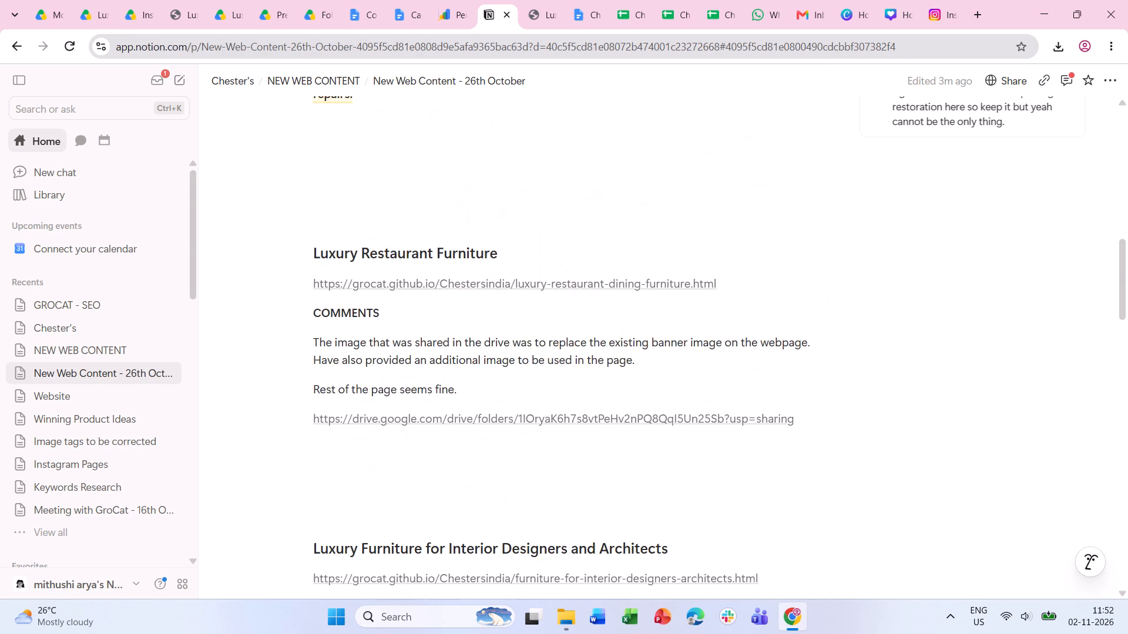
{"action": "scroll", "coordinate": [902, 379], "scroll_direction": "up", "scroll_amount": 3}
{"action": "scroll", "coordinate": [846, 455], "scroll_direction": "down", "scroll_amount": 5}
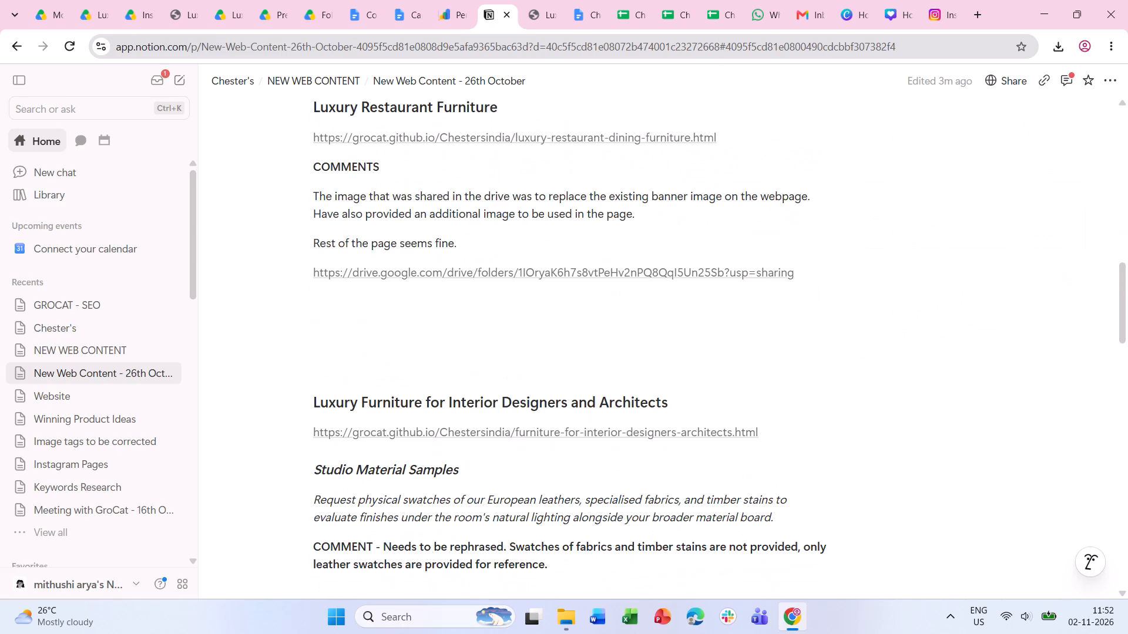
{"action": "scroll", "coordinate": [846, 454], "scroll_direction": "down", "scroll_amount": 8}
{"action": "scroll", "coordinate": [846, 452], "scroll_direction": "up", "scroll_amount": 18}
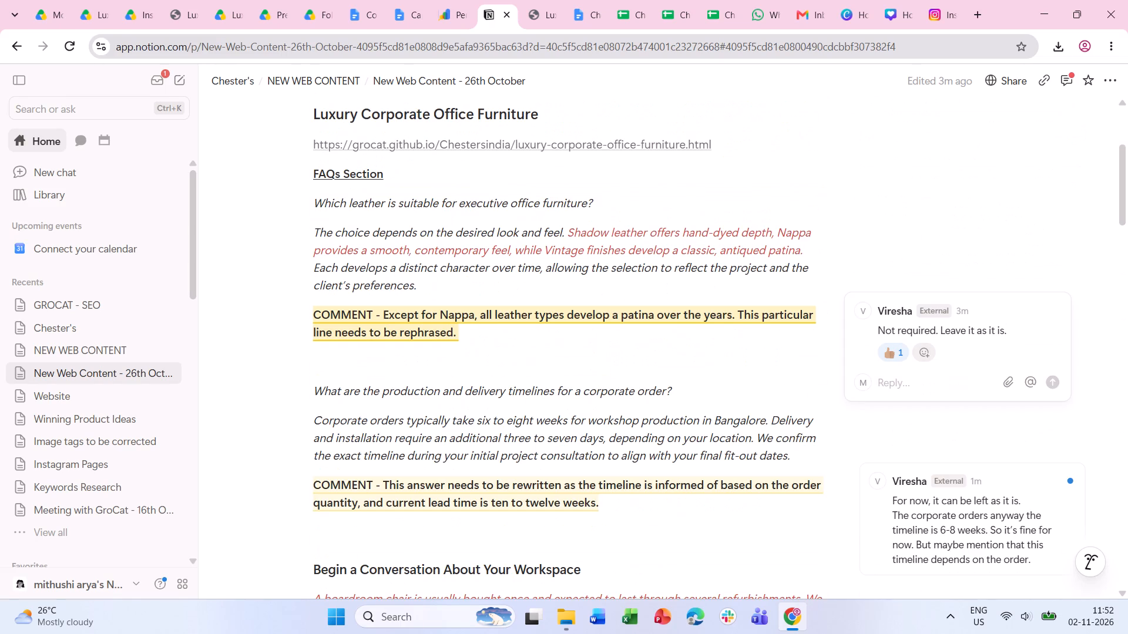
{"action": "scroll", "coordinate": [842, 443], "scroll_direction": "up", "scroll_amount": 5}
{"action": "scroll", "coordinate": [842, 441], "scroll_direction": "down", "scroll_amount": 5}
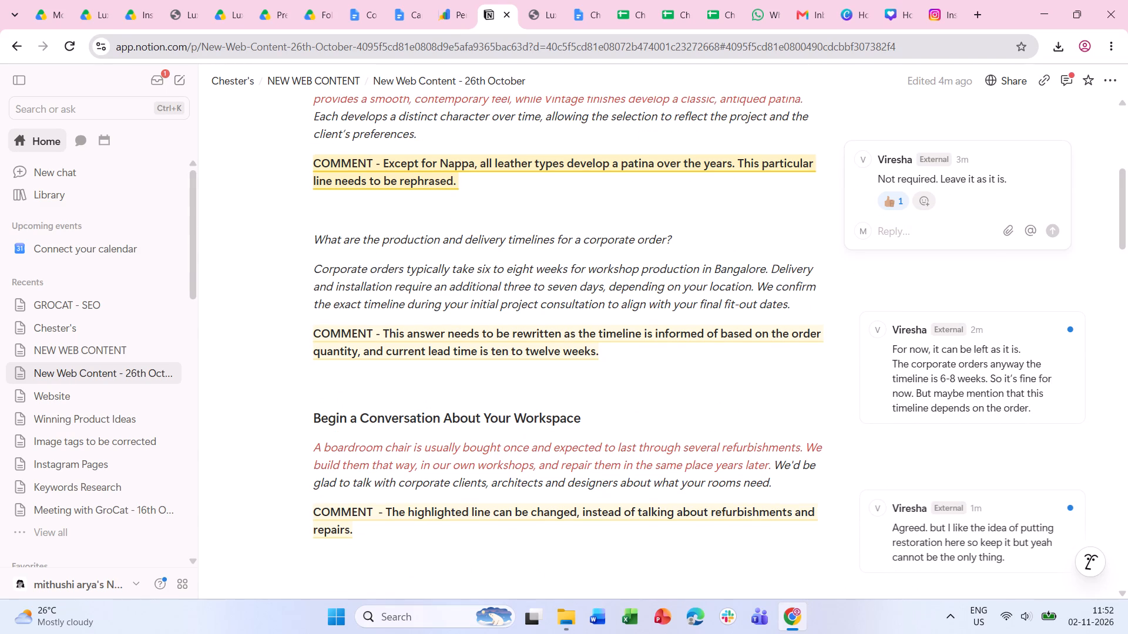
{"action": "scroll", "coordinate": [551, 213], "scroll_direction": "up", "scroll_amount": 1}
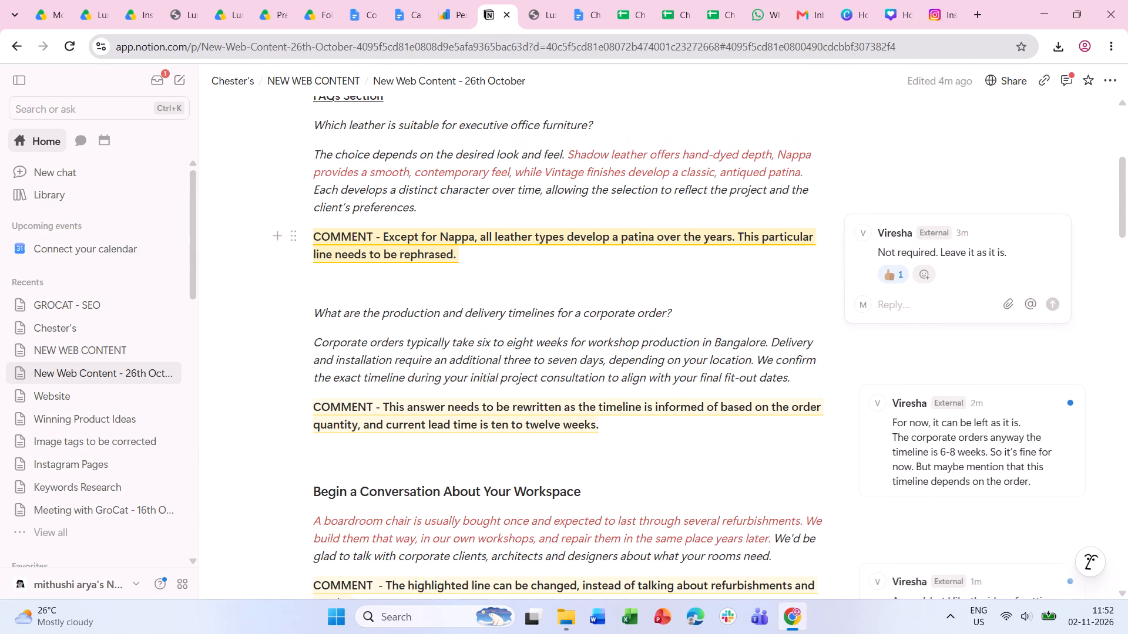
{"action": "scroll", "coordinate": [546, 237], "scroll_direction": "up", "scroll_amount": 2}
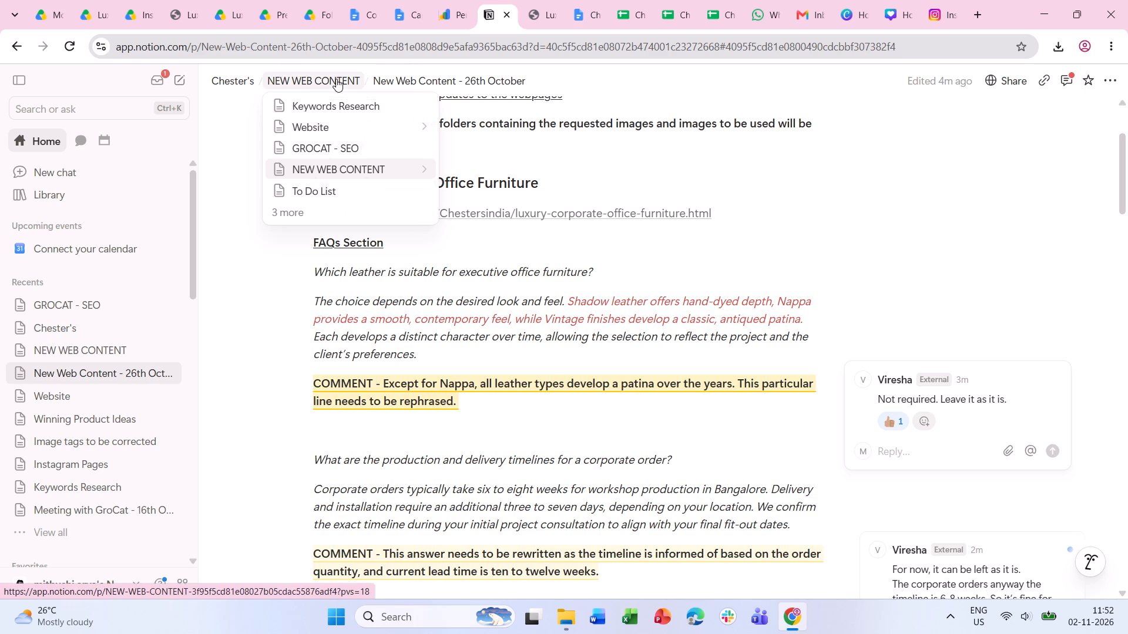
{"action": "scroll", "coordinate": [785, 241], "scroll_direction": "up", "scroll_amount": 3}
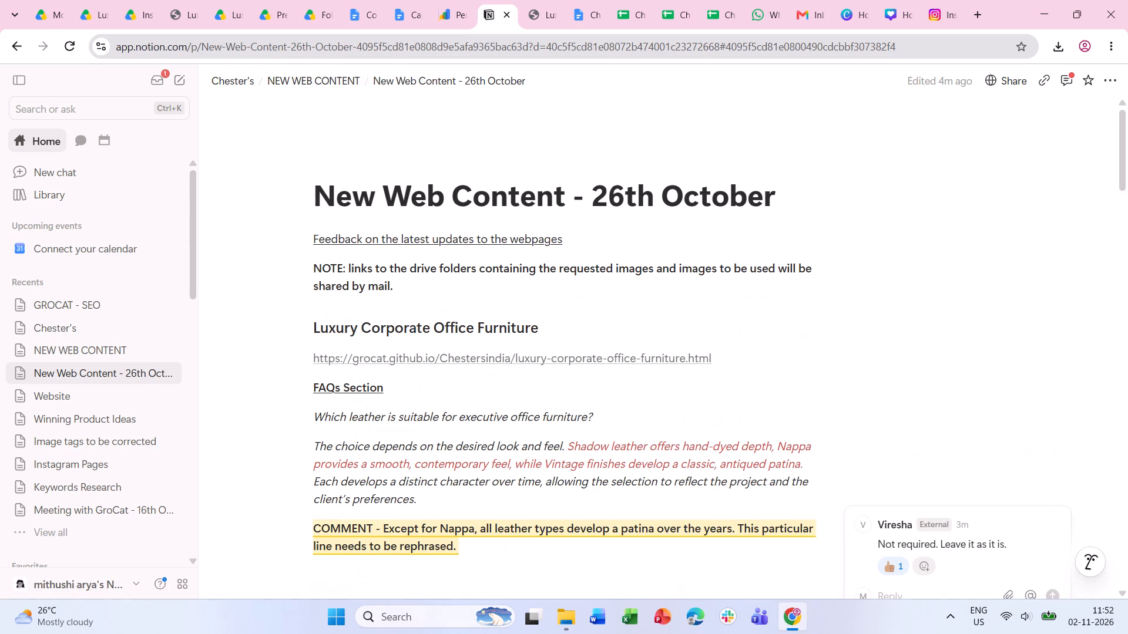
In the parent NEW WEB CONTENT page, insert a sub-page on the empty line above the 26th October "Luxury Corporate Office Furniture" heading.
{"action": "left_click", "coordinate": [337, 82]}
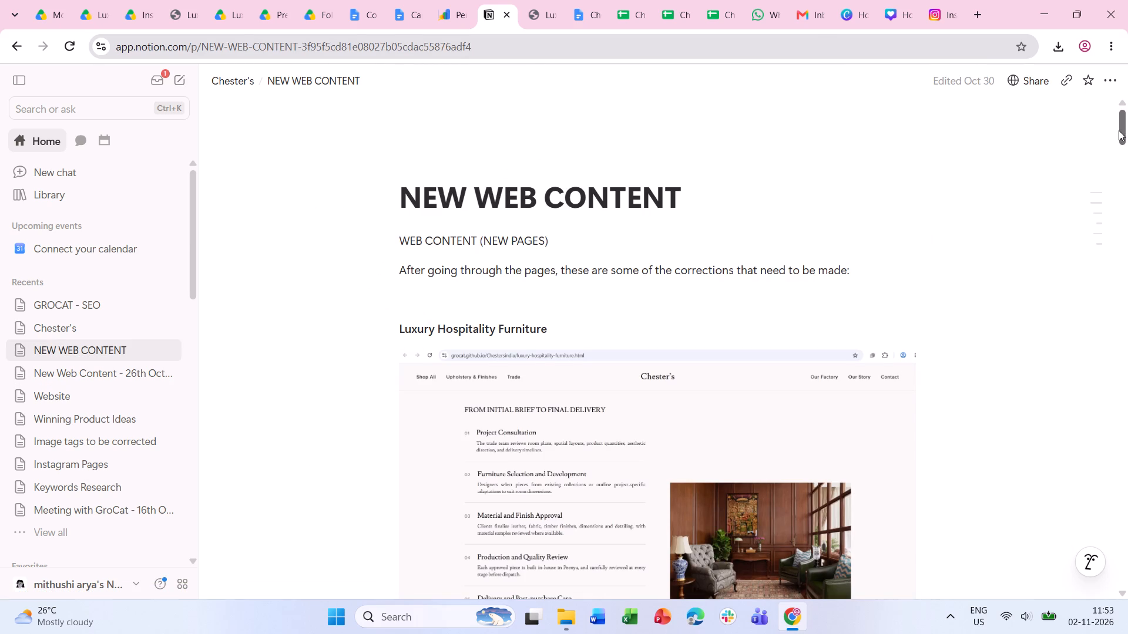
{"action": "left_click_drag", "start_coordinate": [1121, 127], "coordinate": [1120, 360]}
{"action": "left_click", "coordinate": [486, 382]}
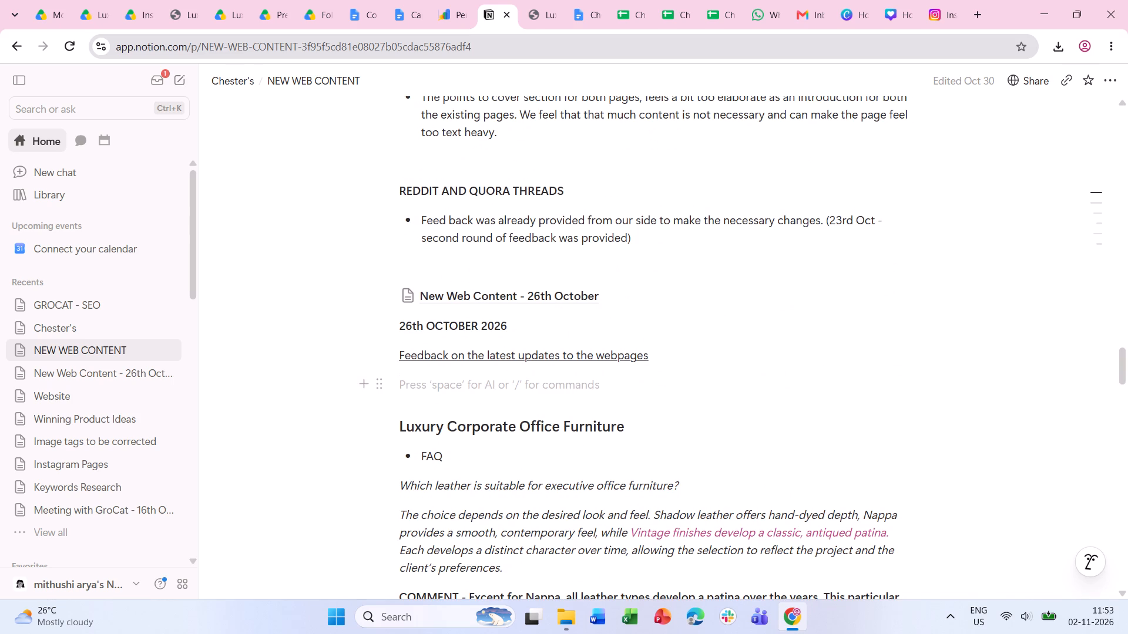
{"action": "left_click", "coordinate": [360, 384]}
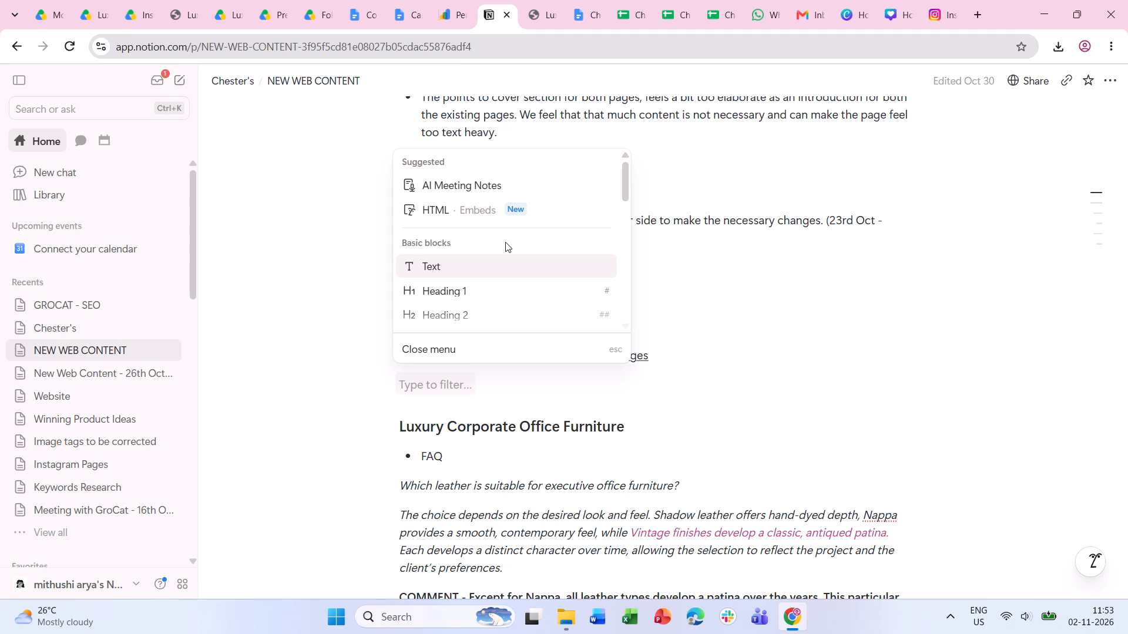
{"action": "scroll", "coordinate": [526, 252], "scroll_direction": "down", "scroll_amount": 4}
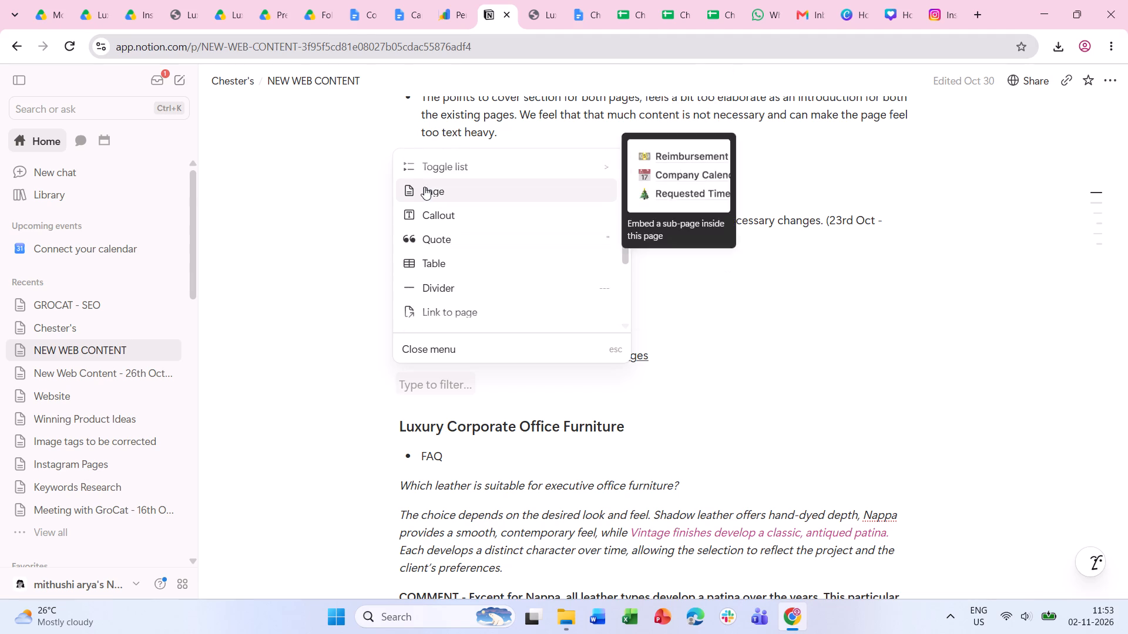
{"action": "left_click", "coordinate": [424, 187]}
Title the new sub-page "NEW WEB CONTENT PAGES - FEEDBACK".
{"action": "key", "text": "shift+w"}
{"action": "key", "text": "shift+BackSpace"}
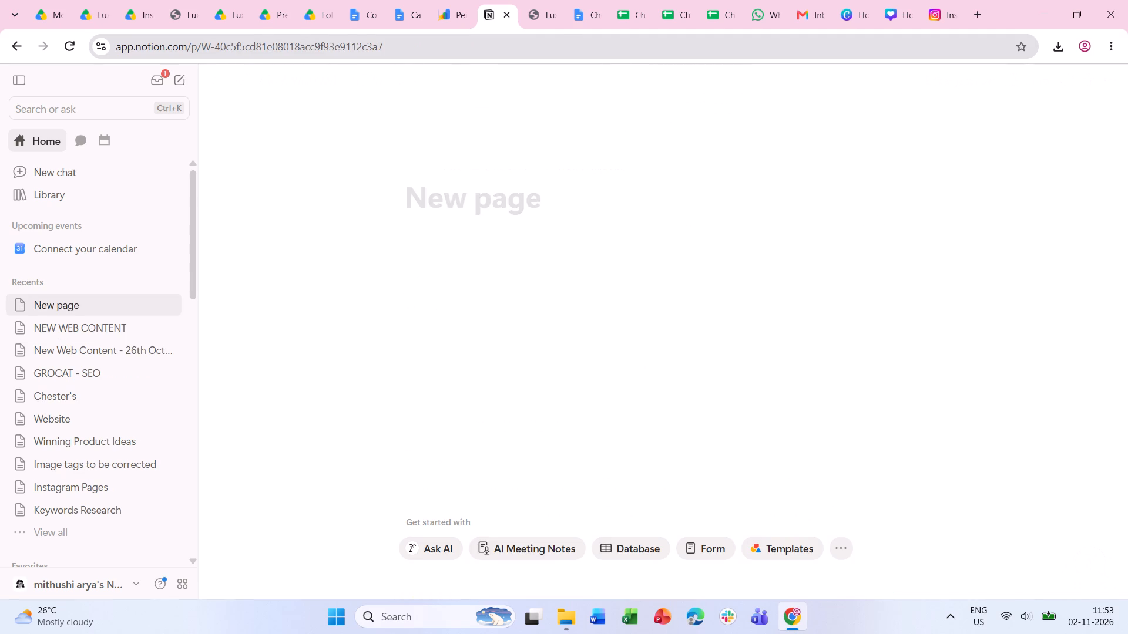
{"action": "type", "text": "NEW WEB CONTENT PAGES"}
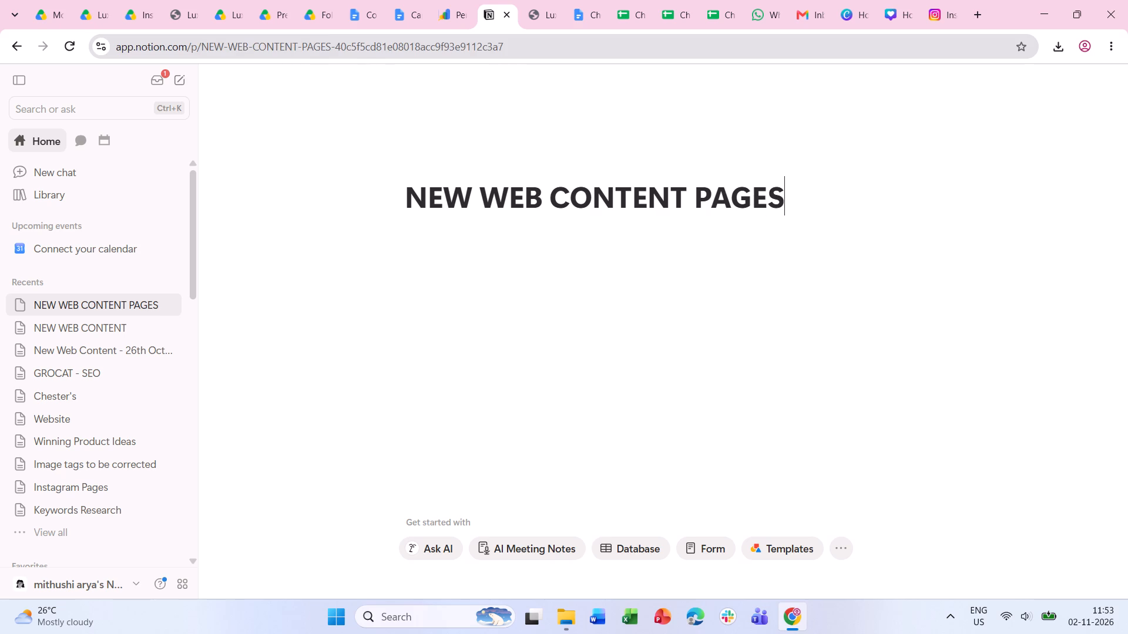
{"action": "key", "text": "Return"}
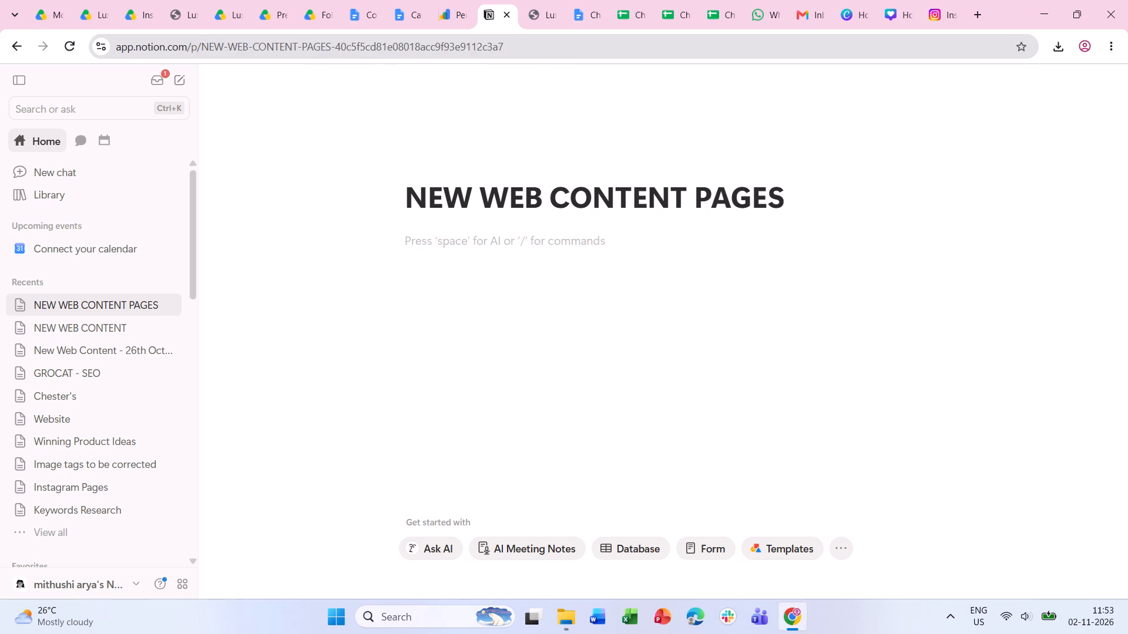
{"action": "left_click", "coordinate": [850, 200]}
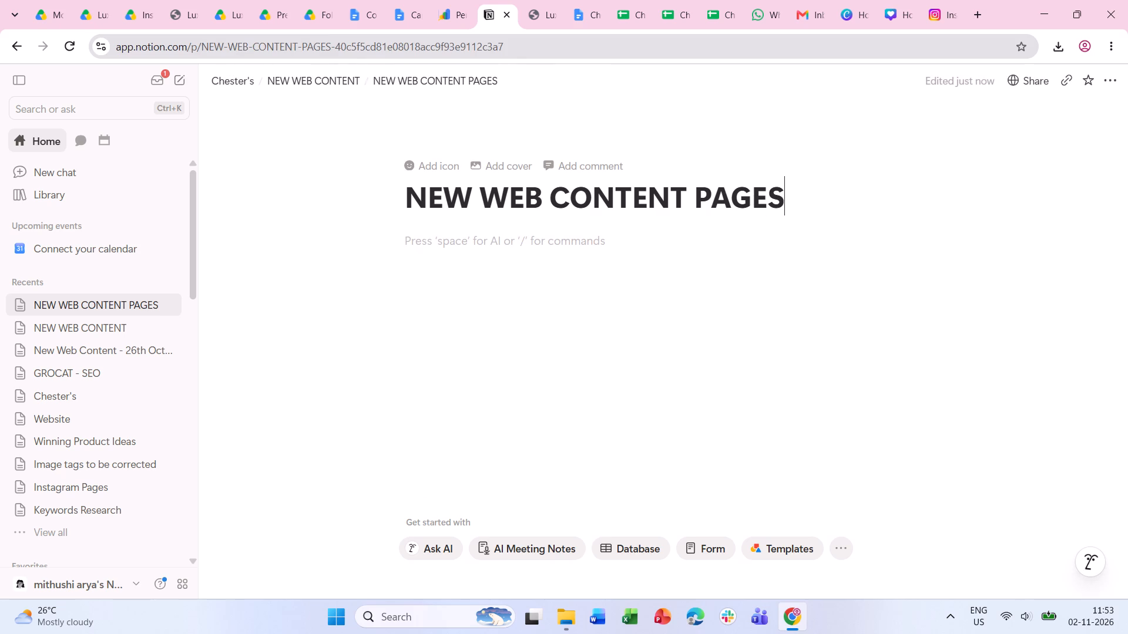
{"action": "key", "text": "space"}
{"action": "type", "text": "- FEEDBACK"}
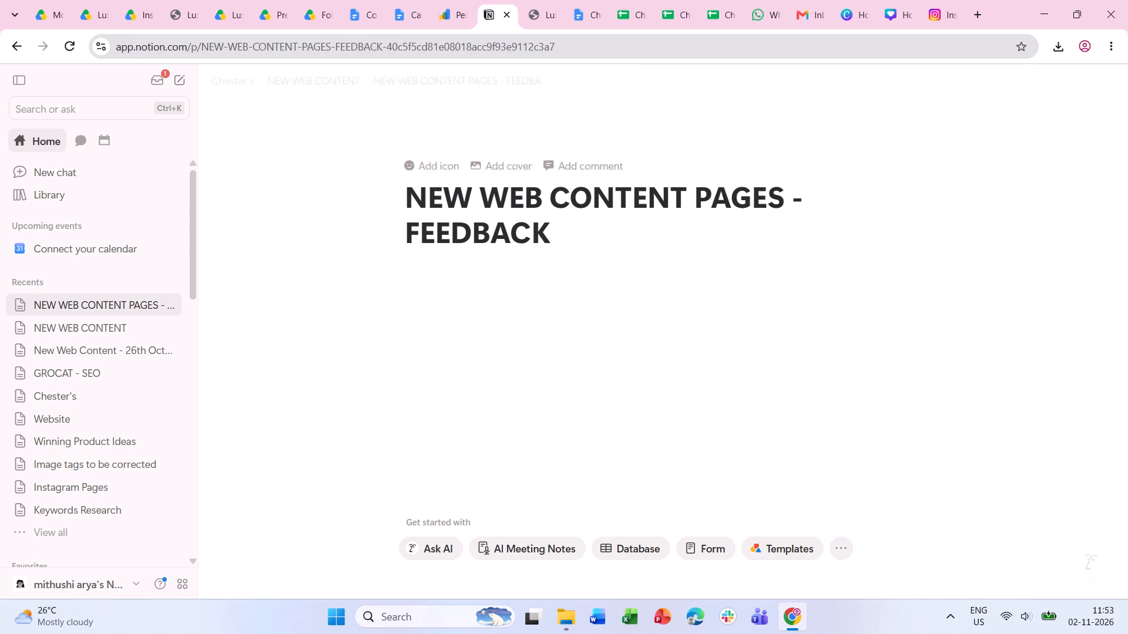
{"action": "left_click", "coordinate": [687, 302]}
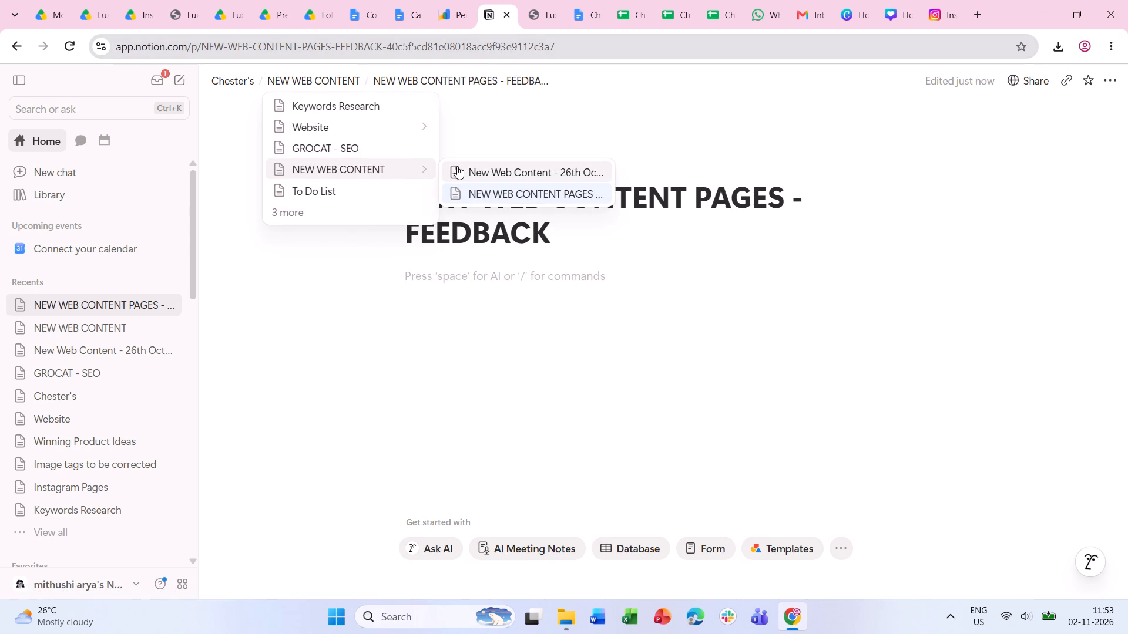
Copy the web address of the New Web Content - 26th October page and return to the new feedback page.
{"action": "right_click", "coordinate": [457, 166]}
{"action": "left_click", "coordinate": [587, 125]}
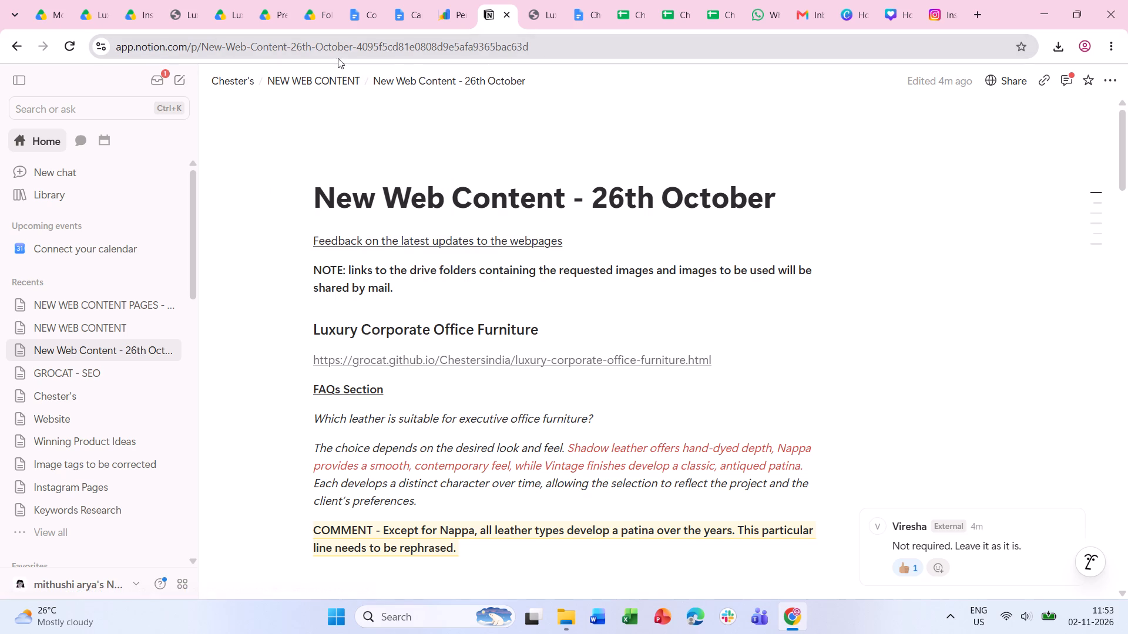
{"action": "left_click", "coordinate": [176, 48]}
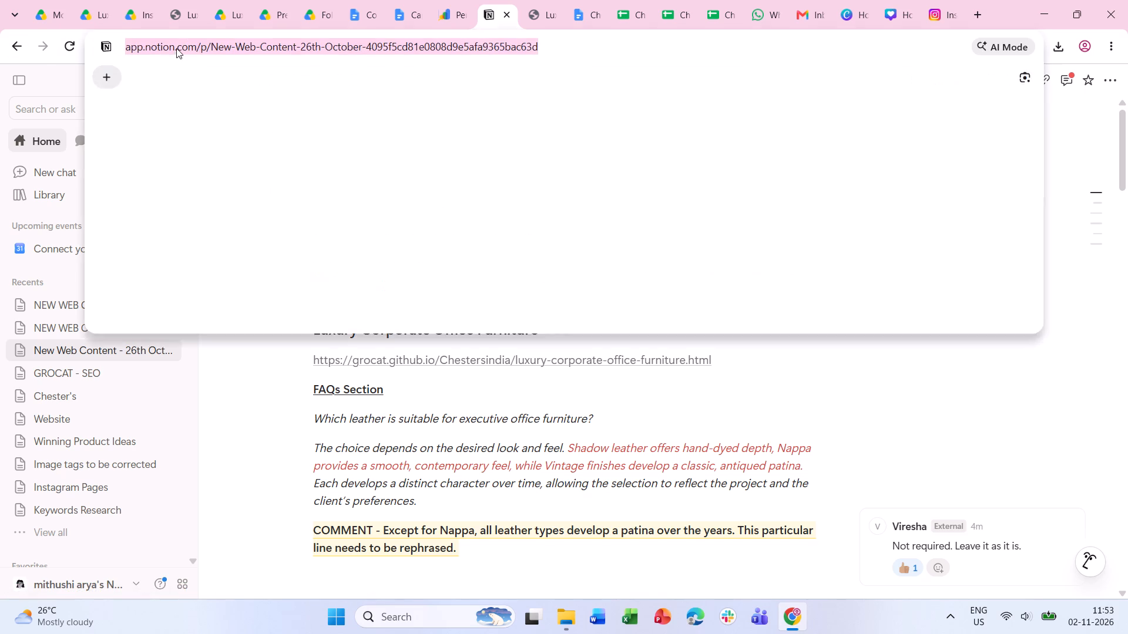
{"action": "key", "text": "ctrl+c"}
{"action": "left_click", "coordinate": [11, 45]}
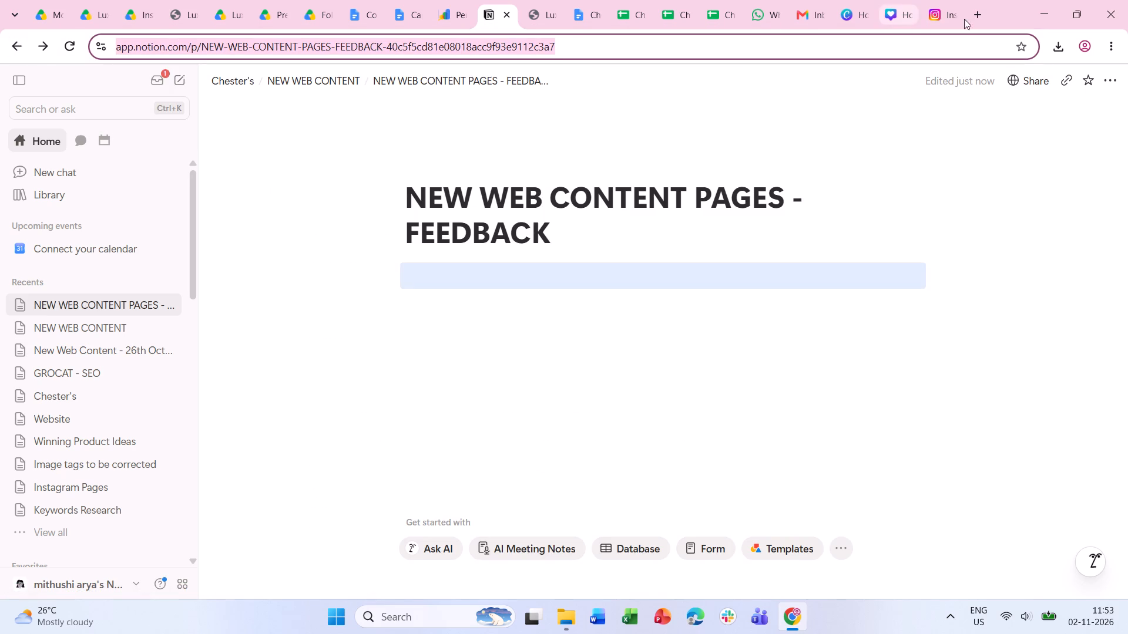
Open the copied New Web Content - 26th October page in a separate browser tab placed beside the feedback page.
{"action": "left_click", "coordinate": [983, 14]}
{"action": "key", "text": "ctrl+v"}
{"action": "key", "text": "Return"}
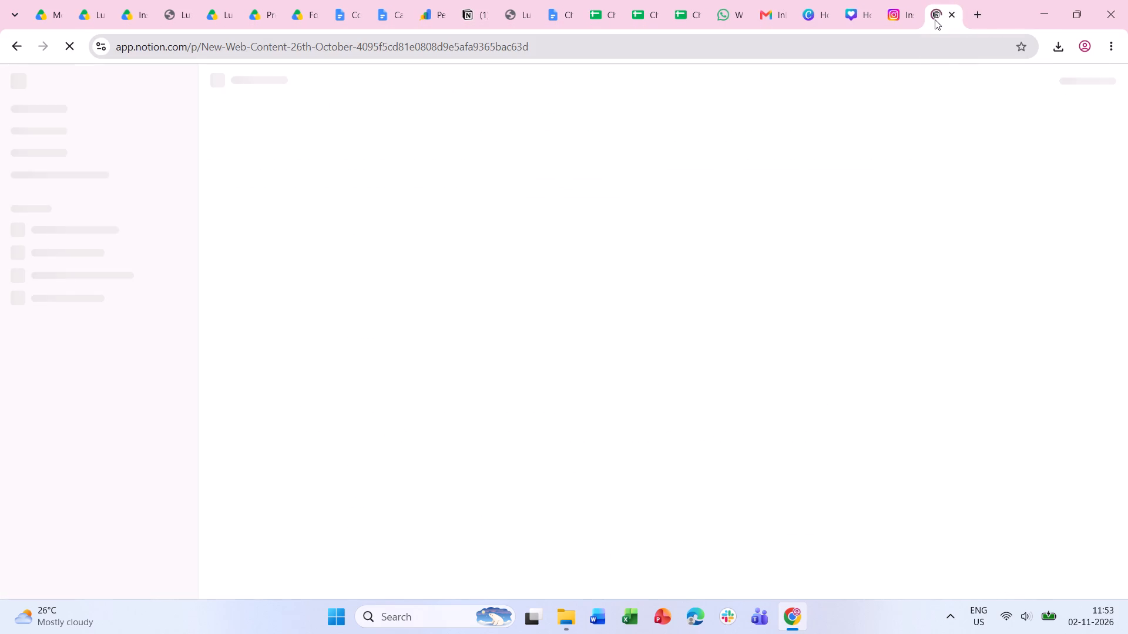
{"action": "left_click_drag", "start_coordinate": [935, 19], "coordinate": [507, 28]}
{"action": "left_click", "coordinate": [547, 23]}
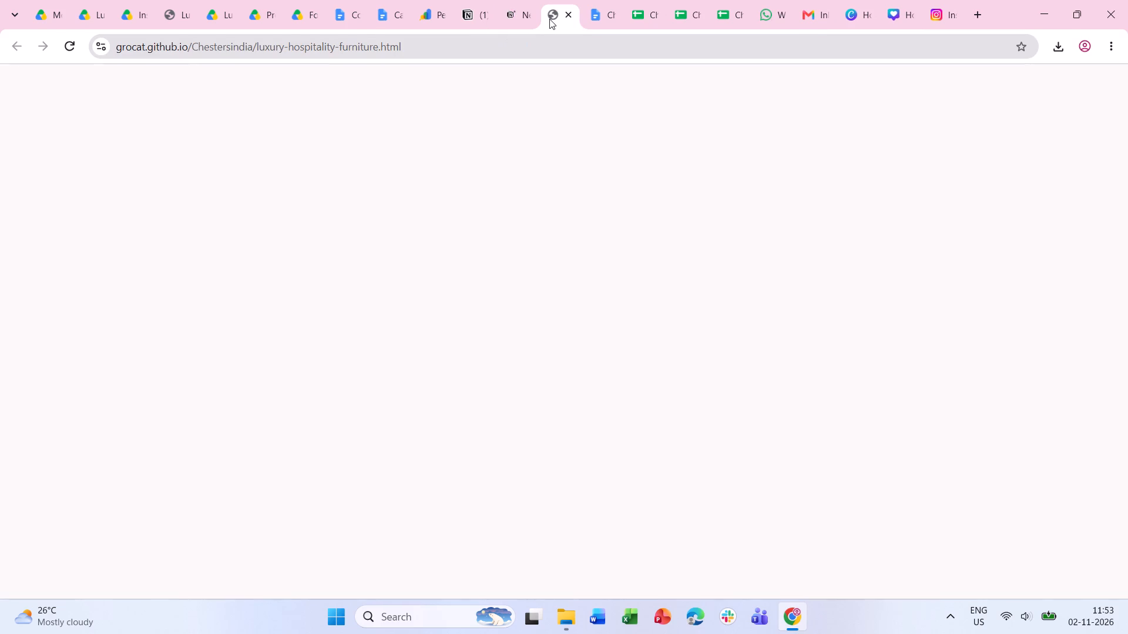
{"action": "left_click", "coordinate": [514, 8]}
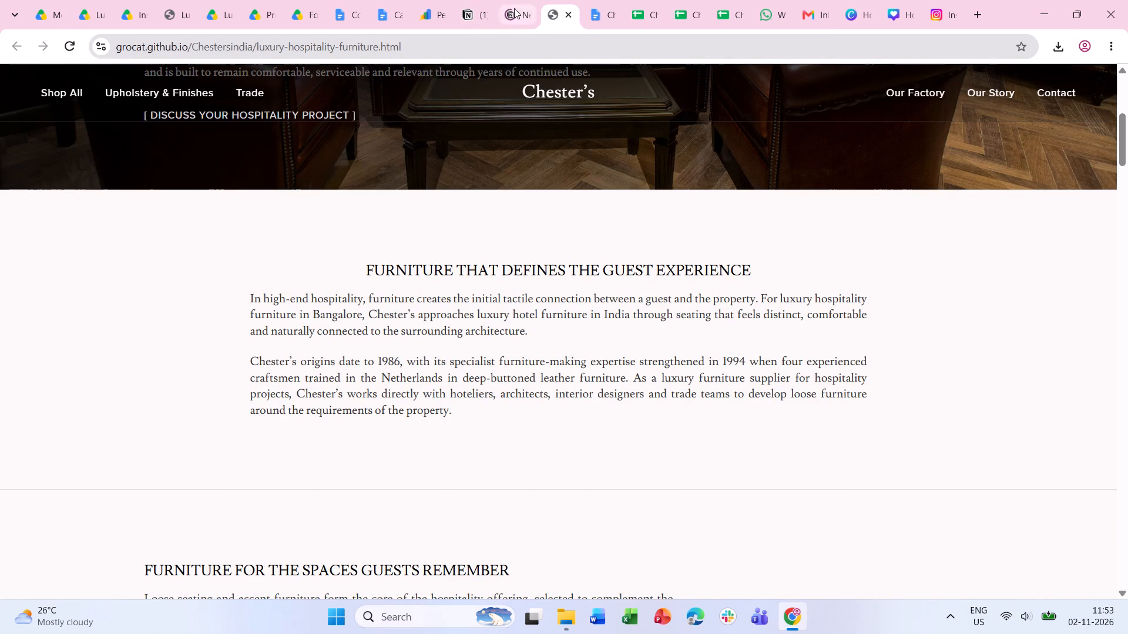
Copy the "Luxury Corporate Office Furniture" heading and its web link from the 26th October page into the body of the feedback page.
{"action": "scroll", "coordinate": [723, 328], "scroll_direction": "down", "scroll_amount": 1}
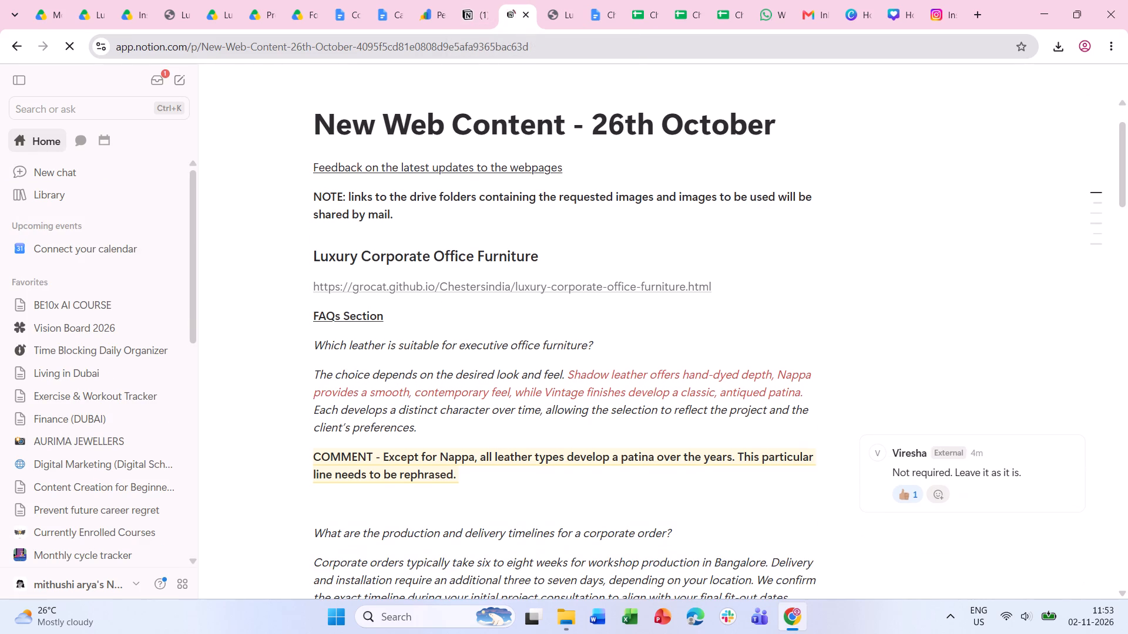
{"action": "scroll", "coordinate": [727, 329], "scroll_direction": "down", "scroll_amount": 1}
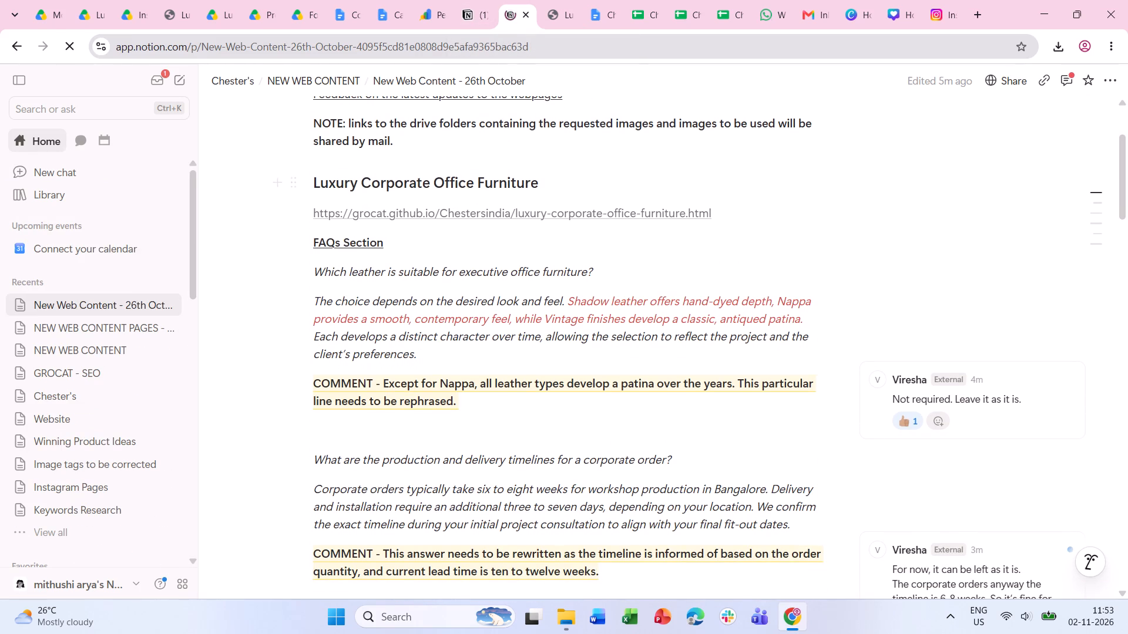
{"action": "left_click_drag", "start_coordinate": [313, 184], "coordinate": [762, 213]}
{"action": "key", "text": "ctrl+c"}
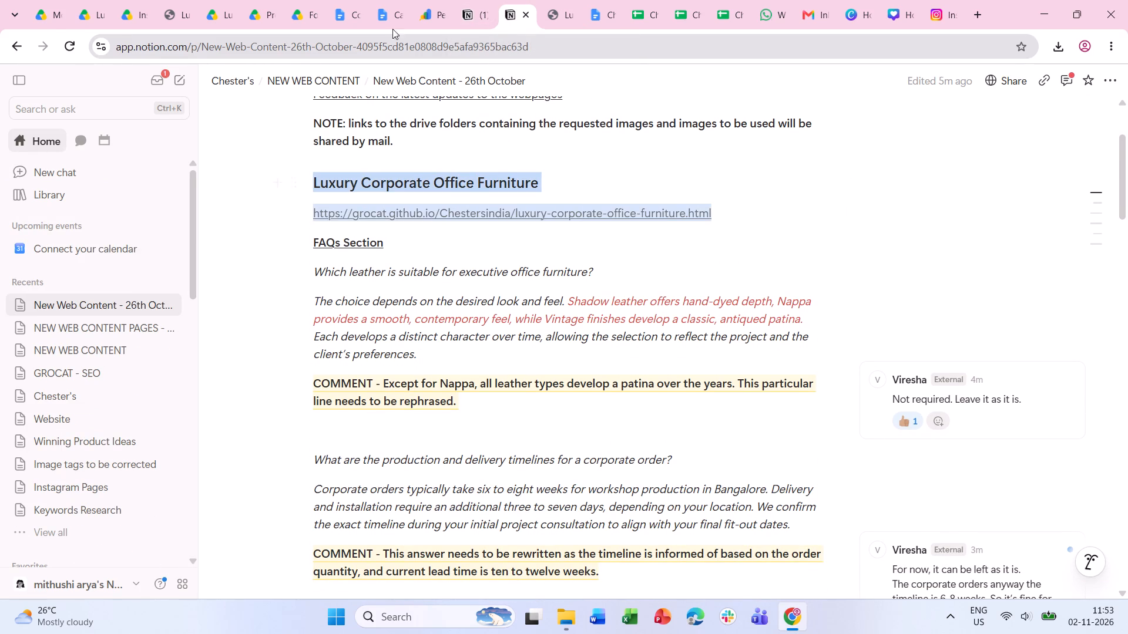
{"action": "left_click", "coordinate": [469, 17]}
{"action": "left_click", "coordinate": [507, 286]}
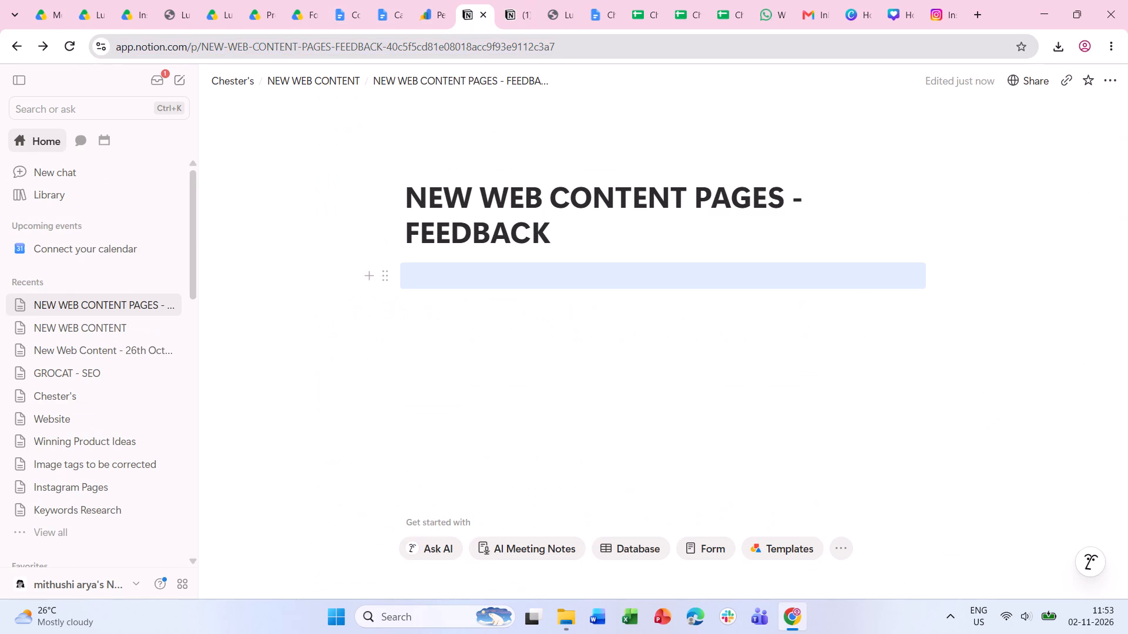
{"action": "key", "text": "Return"}
{"action": "key", "text": "ctrl+v"}
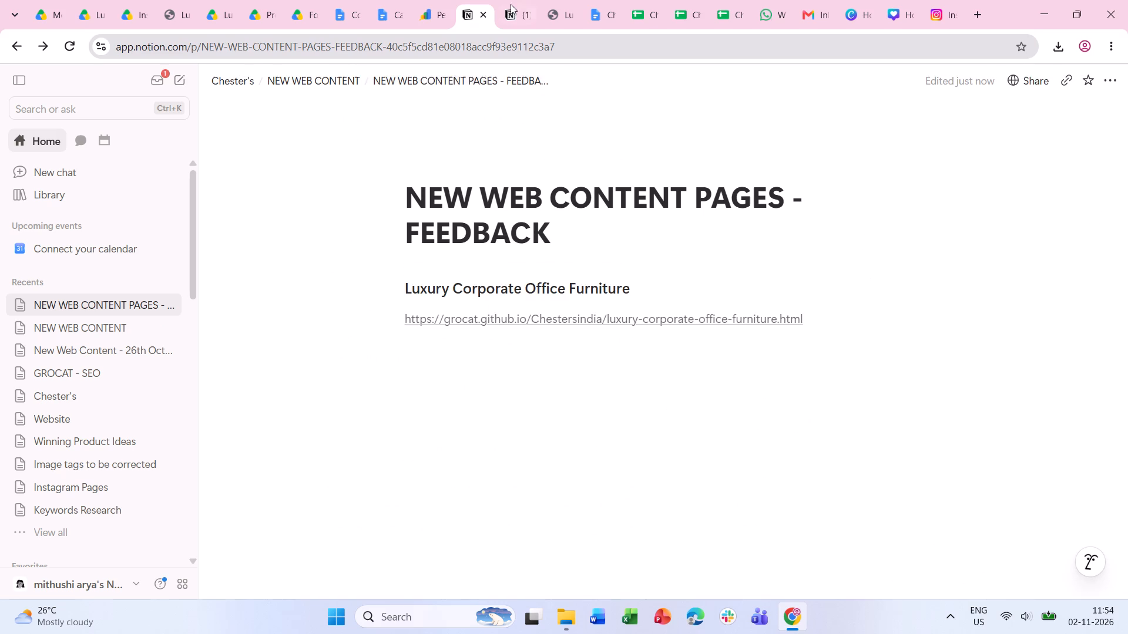
Copy the corporate-order production and delivery timelines question with its answer into the feedback page, leaving a blank line below the link.
{"action": "left_click", "coordinate": [524, 0]}
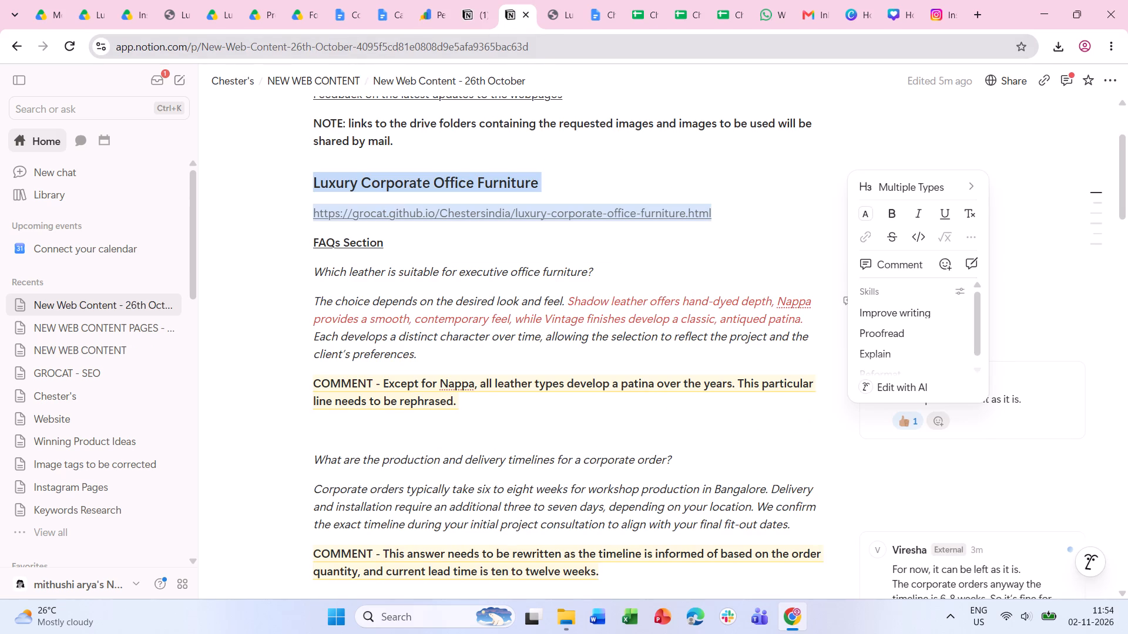
{"action": "left_click", "coordinate": [731, 324]}
{"action": "scroll", "coordinate": [550, 413], "scroll_direction": "down", "scroll_amount": 2}
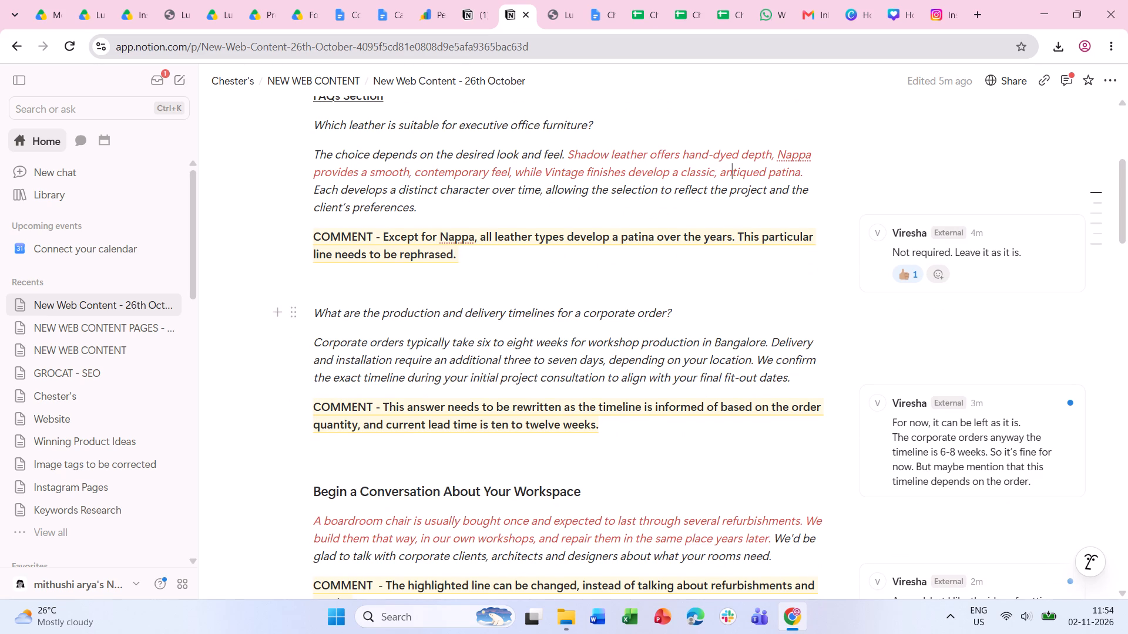
{"action": "left_click_drag", "start_coordinate": [313, 310], "coordinate": [801, 378]}
{"action": "key", "text": "ctrl+c"}
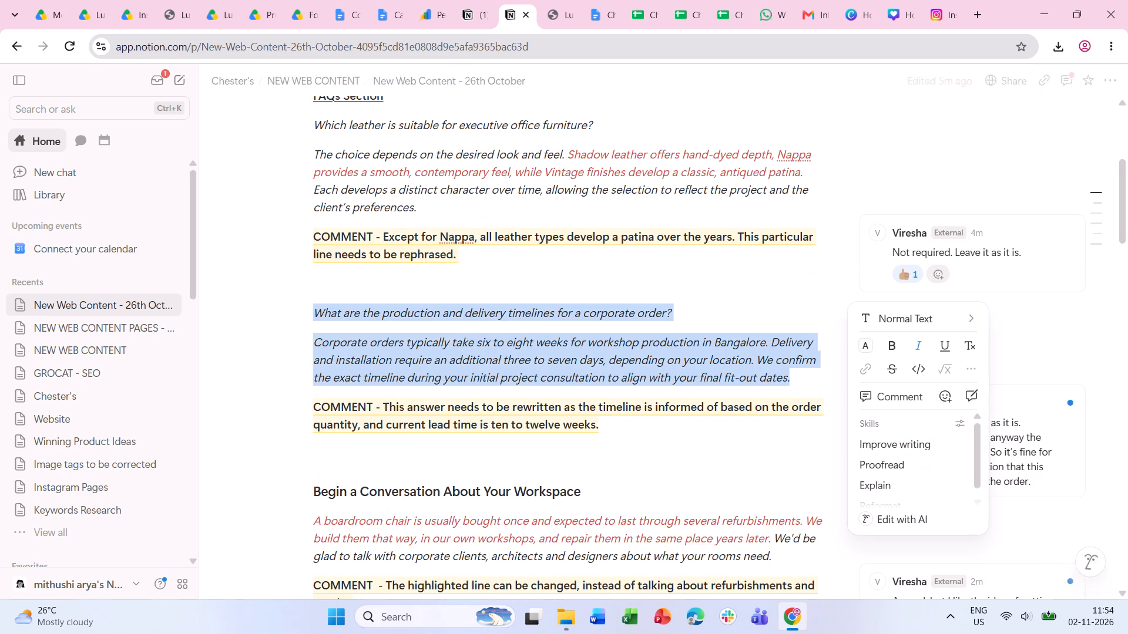
{"action": "left_click", "coordinate": [756, 454]}
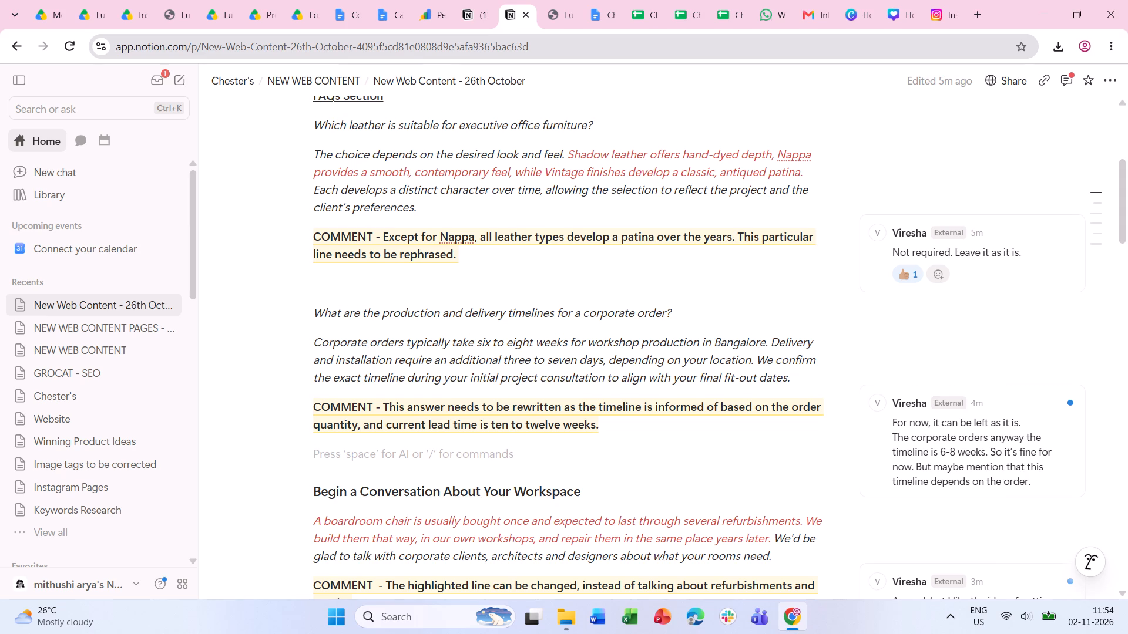
{"action": "left_click", "coordinate": [487, 0]}
{"action": "key", "text": "Return"}
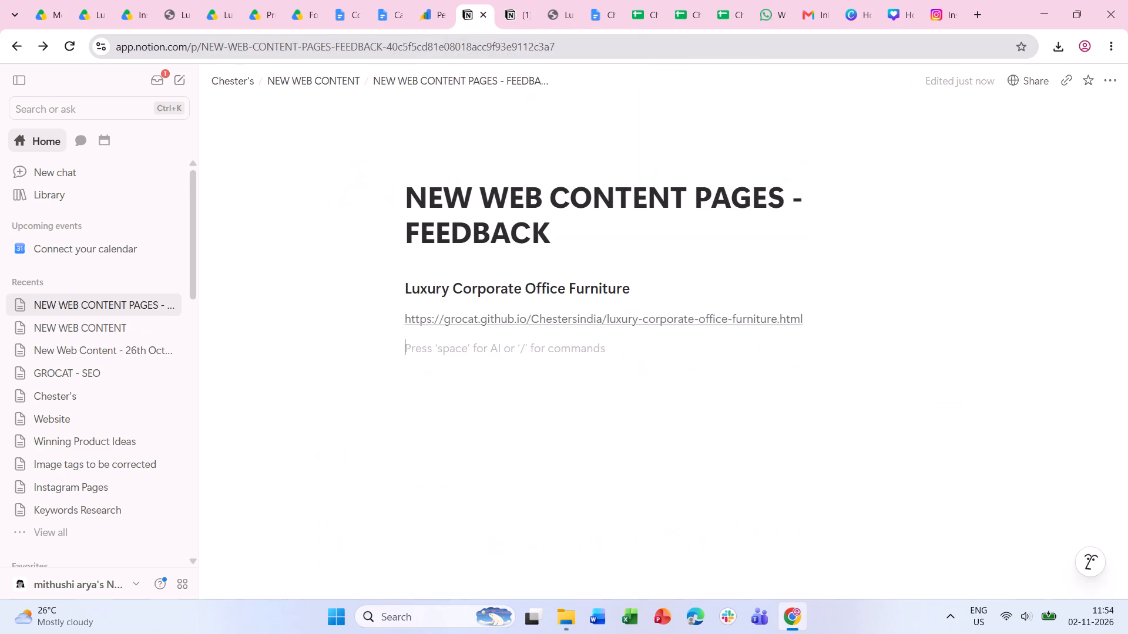
{"action": "key", "text": "Return"}
{"action": "key", "text": "ctrl+v"}
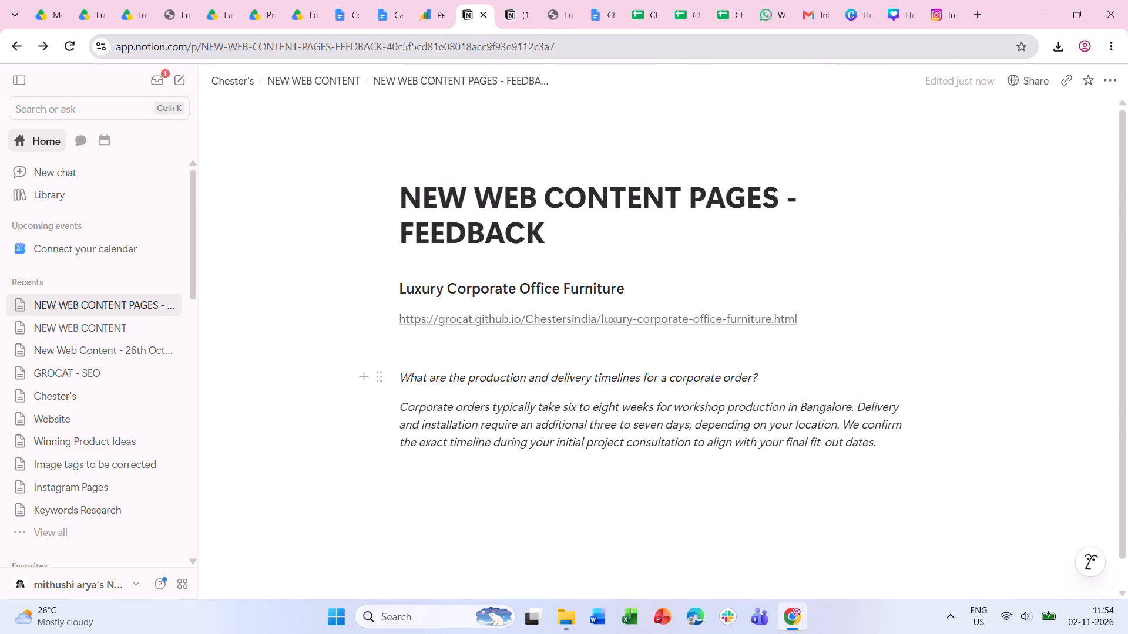
Add the line "FEEDBACK ON THE FAQs" directly above the timelines question.
{"action": "left_click", "coordinate": [586, 358]}
{"action": "key", "text": "Return"}
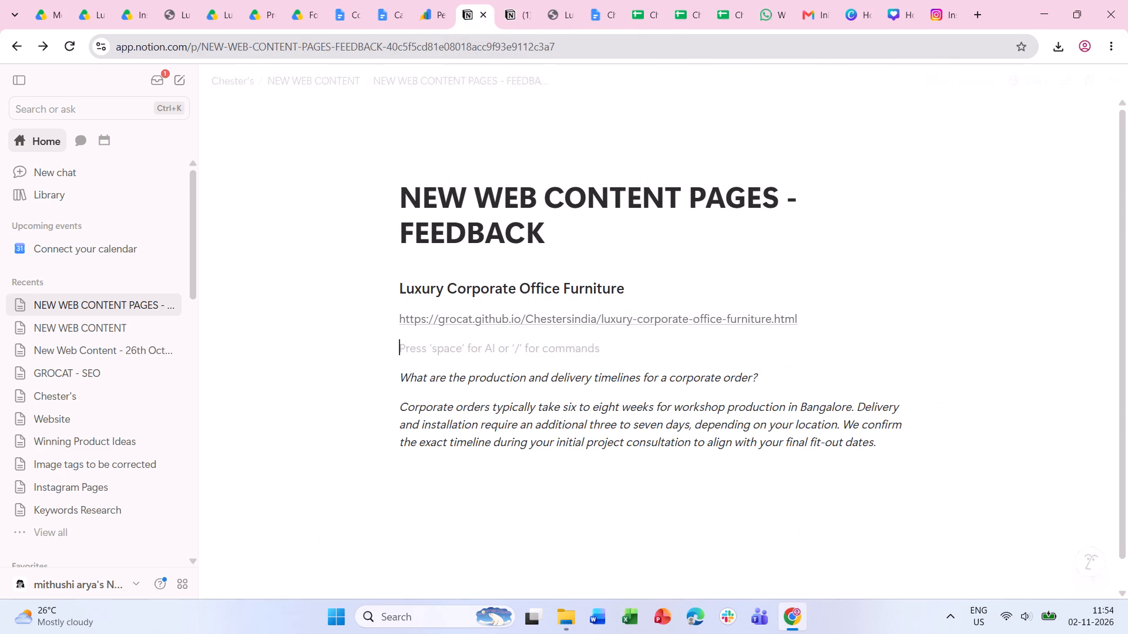
{"action": "key", "text": "Return"}
{"action": "type", "text": "FEEDBACK ON THE FAQs"}
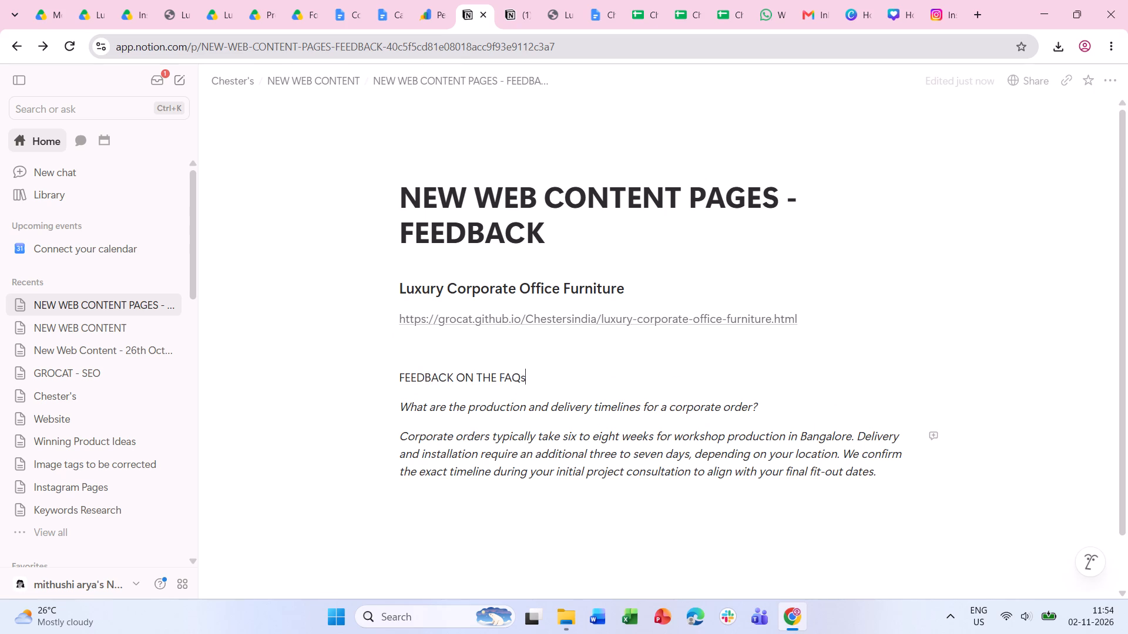
Add a "COMMENT-" line in bold below the timelines answer.
{"action": "left_click", "coordinate": [894, 481]}
{"action": "key", "text": "Return"}
{"action": "key", "text": "Return"}
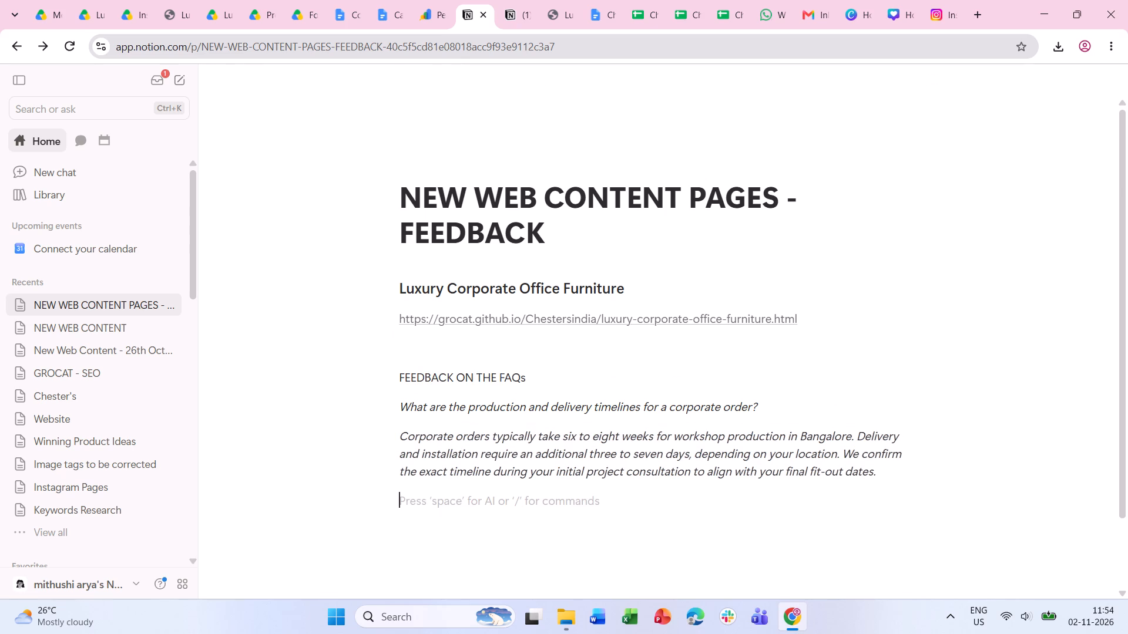
{"action": "type", "text": "COMMENT"}
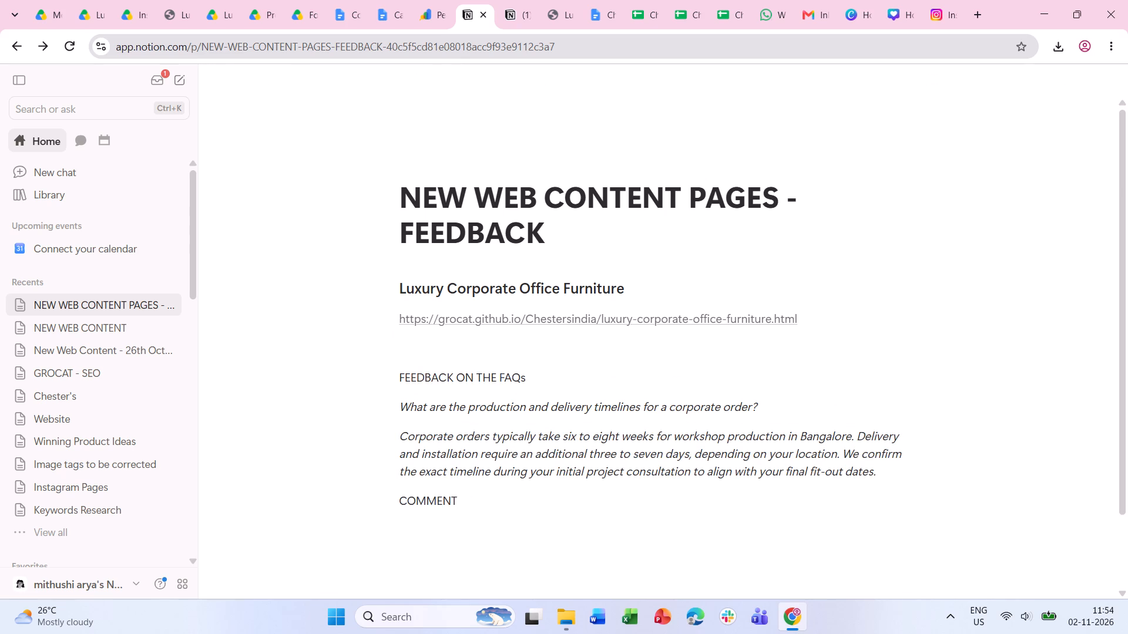
{"action": "type", "text": "-"}
{"action": "key", "text": "space"}
{"action": "triple_click", "coordinate": [426, 500]}
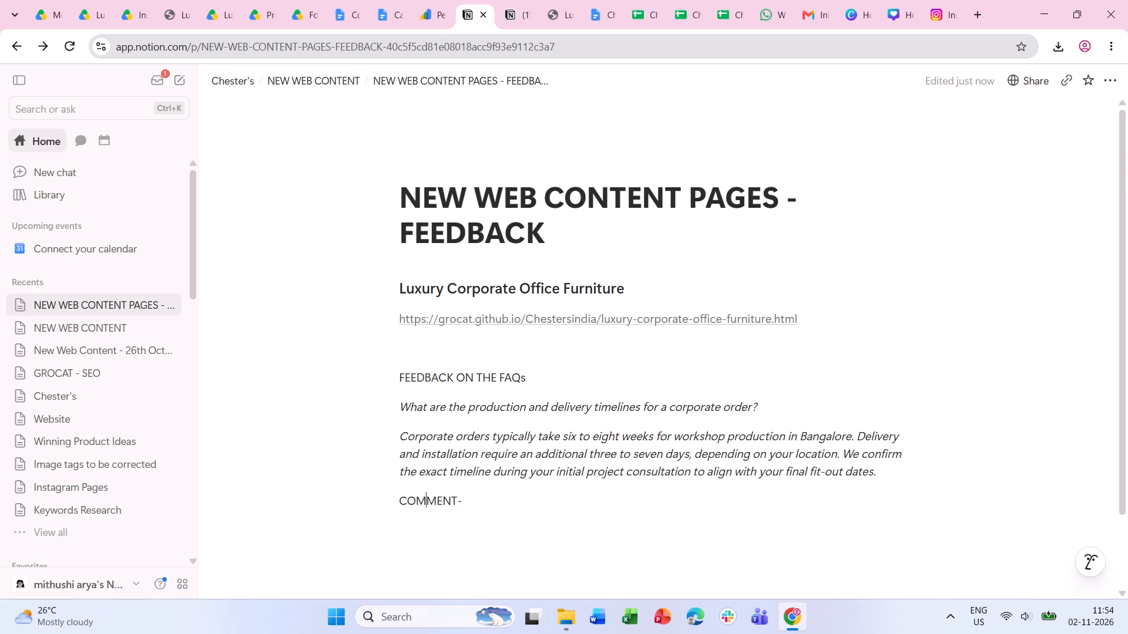
{"action": "triple_click", "coordinate": [427, 498]}
{"action": "key", "text": "ctrl+b"}
{"action": "left_click", "coordinate": [489, 503]}
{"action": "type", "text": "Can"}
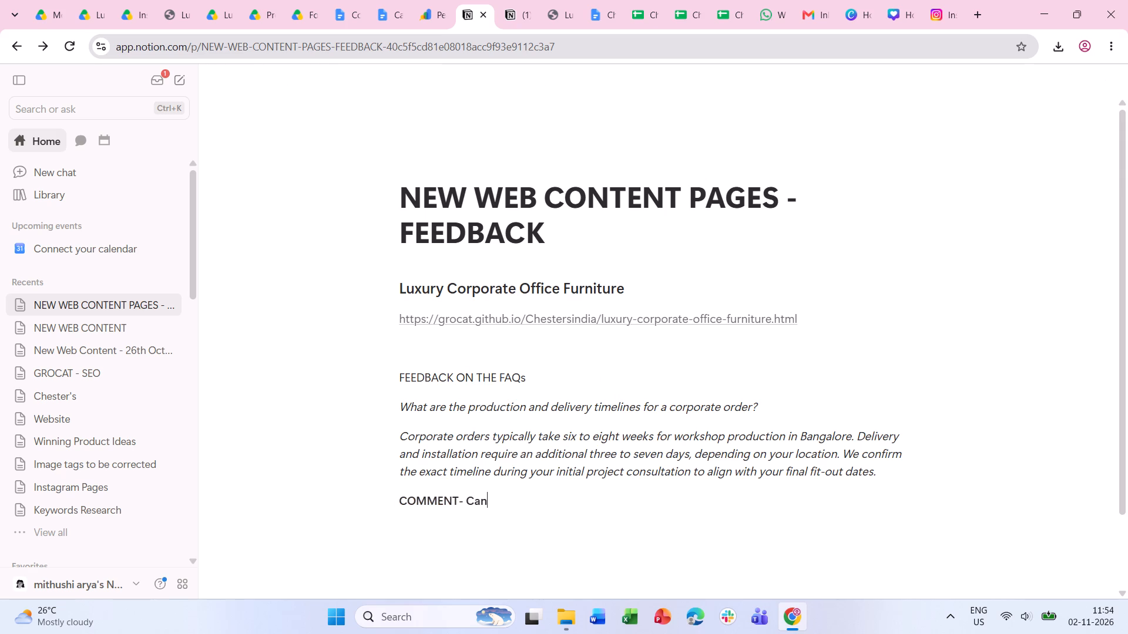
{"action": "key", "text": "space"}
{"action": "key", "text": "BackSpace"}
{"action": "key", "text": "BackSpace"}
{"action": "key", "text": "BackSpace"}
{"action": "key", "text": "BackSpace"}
Begin the comment text after "COMMENT-" with "The answer is fine,".
{"action": "type", "text": "The answer is i"}
{"action": "key", "text": "BackSpace"}
{"action": "type", "text": "fine,"}
{"action": "key", "text": "space"}
{"action": "type", "text": "but"}
{"action": "key", "text": "space"}
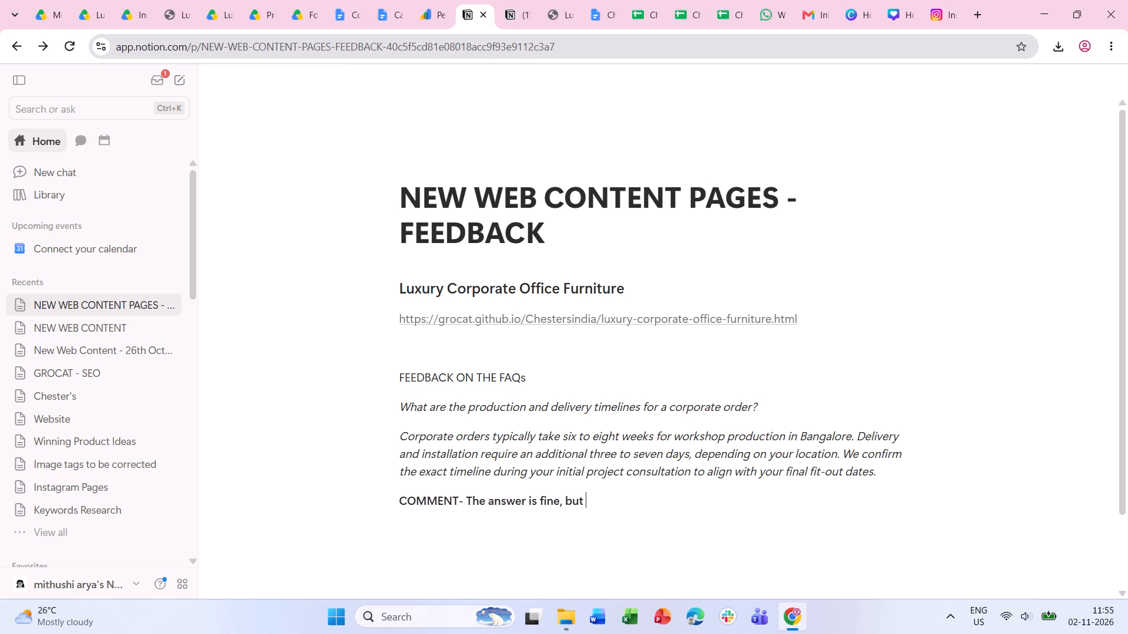
{"action": "key", "text": "BackSpace"}
{"action": "key", "text": "BackSpace"}
{"action": "key", "text": "BackSpace"}
{"action": "key", "text": "BackSpace"}
{"action": "key", "text": "BackSpace"}
{"action": "key", "text": "BackSpace"}
{"action": "type", "text": ","}
{"action": "key", "text": "space"}
{"action": "key", "text": "s"}
{"action": "key", "text": "BackSpace"}
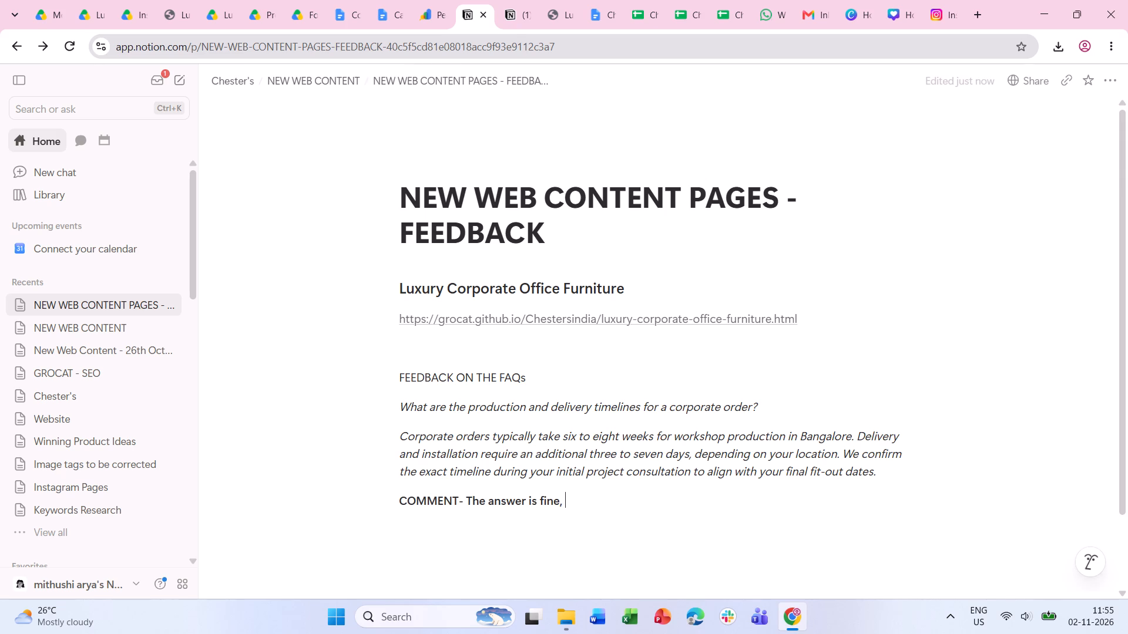
Copy the timeline reply from "The corporate orders anyway" to "depends on the order." on the 26th October page onto the end of the comment.
{"action": "left_click", "coordinate": [511, 19]}
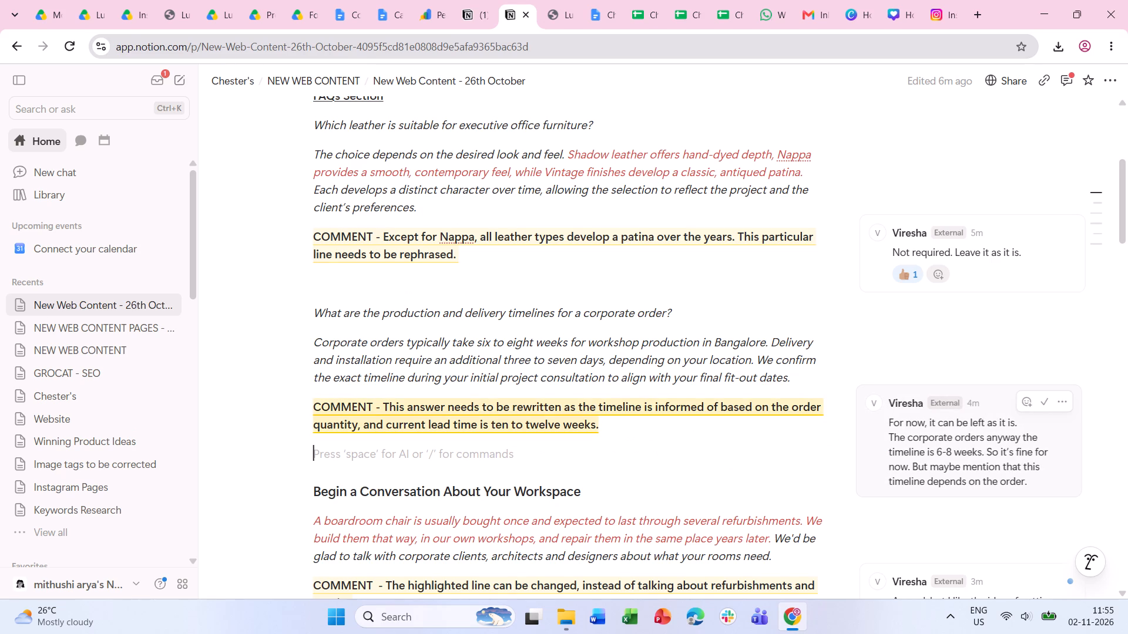
{"action": "left_click_drag", "start_coordinate": [889, 435], "coordinate": [934, 446]}
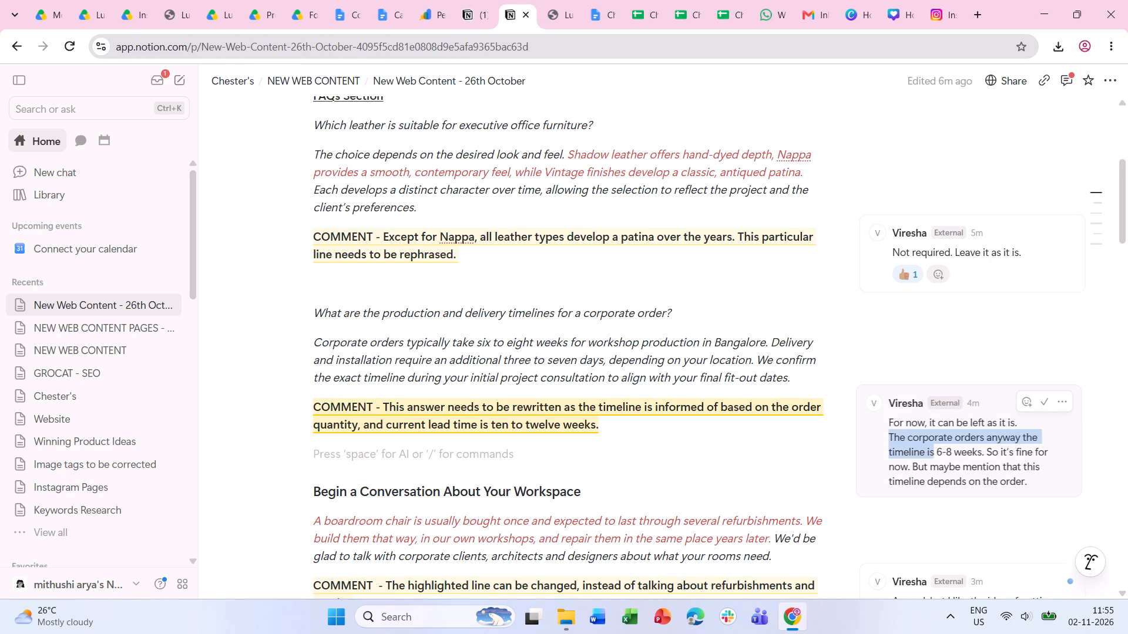
{"action": "left_click_drag", "start_coordinate": [934, 446], "coordinate": [953, 454]}
{"action": "left_click_drag", "start_coordinate": [953, 454], "coordinate": [1032, 482]}
{"action": "key", "text": "ctrl+c"}
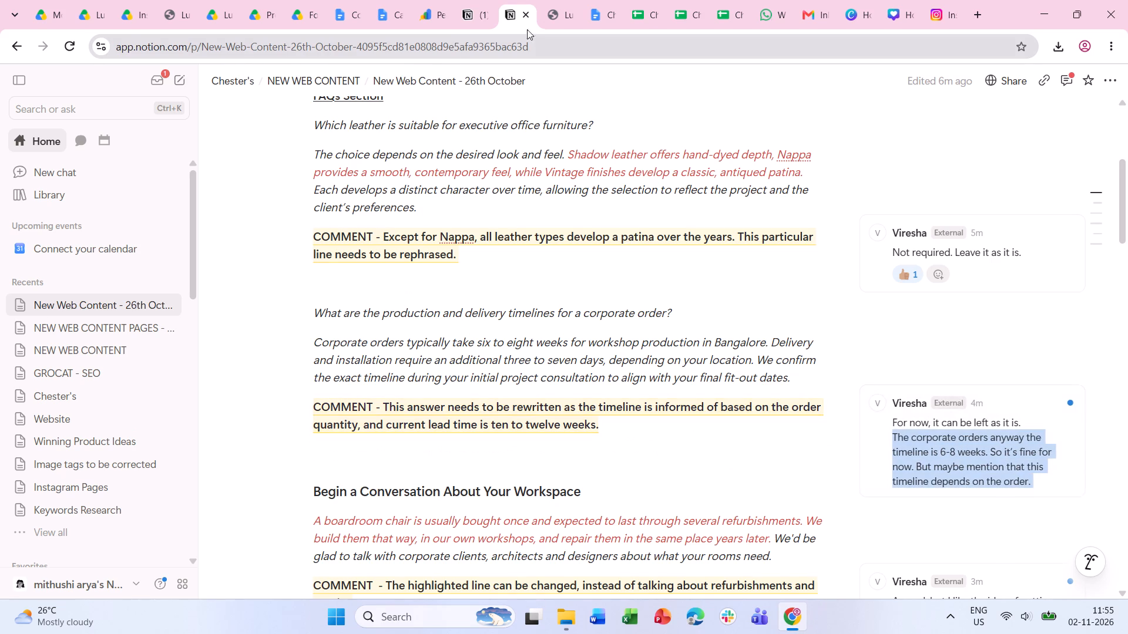
{"action": "left_click", "coordinate": [477, 4]}
{"action": "key", "text": "ctrl+v"}
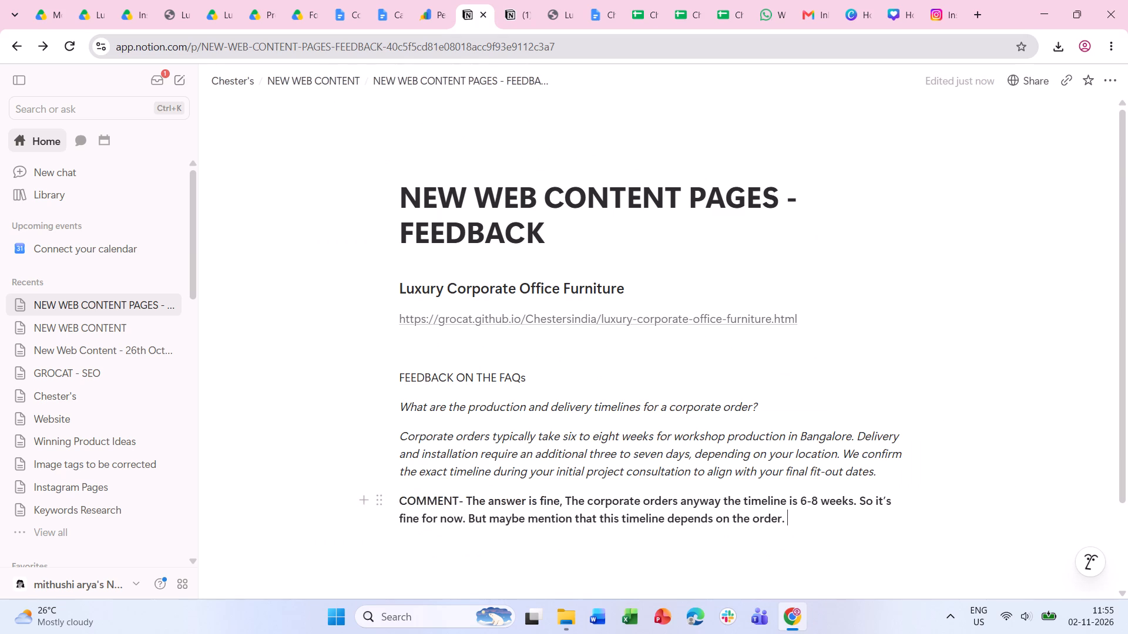
Change "The" before "corporate orders" in the comment to lowercase "the".
{"action": "left_click", "coordinate": [570, 497]}
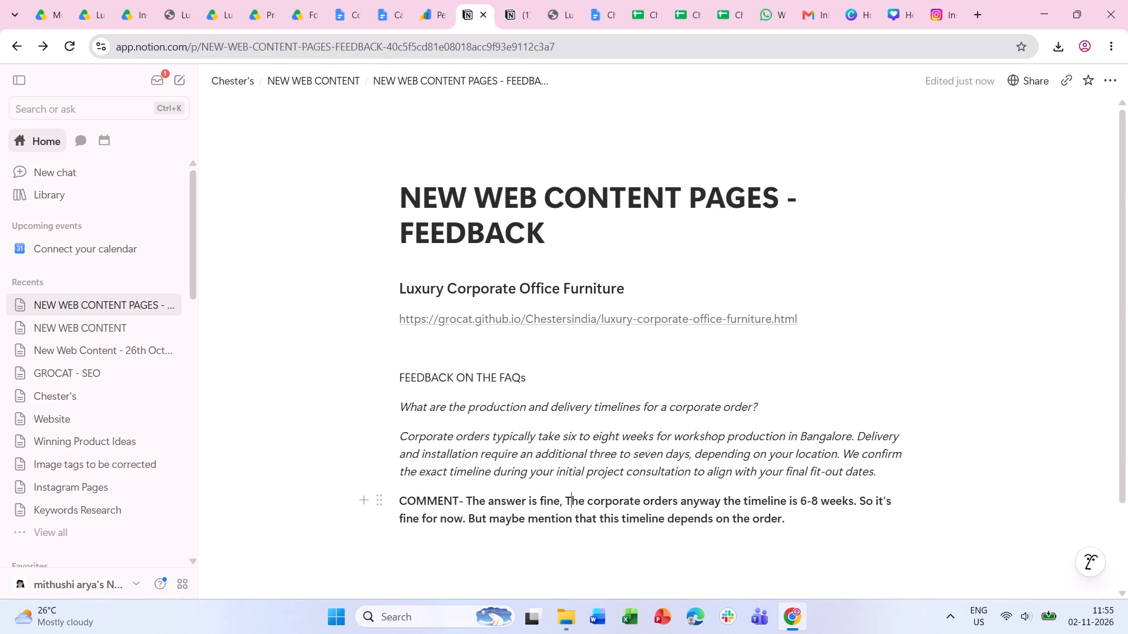
{"action": "key", "text": "BackSpace"}
{"action": "key", "text": "t"}
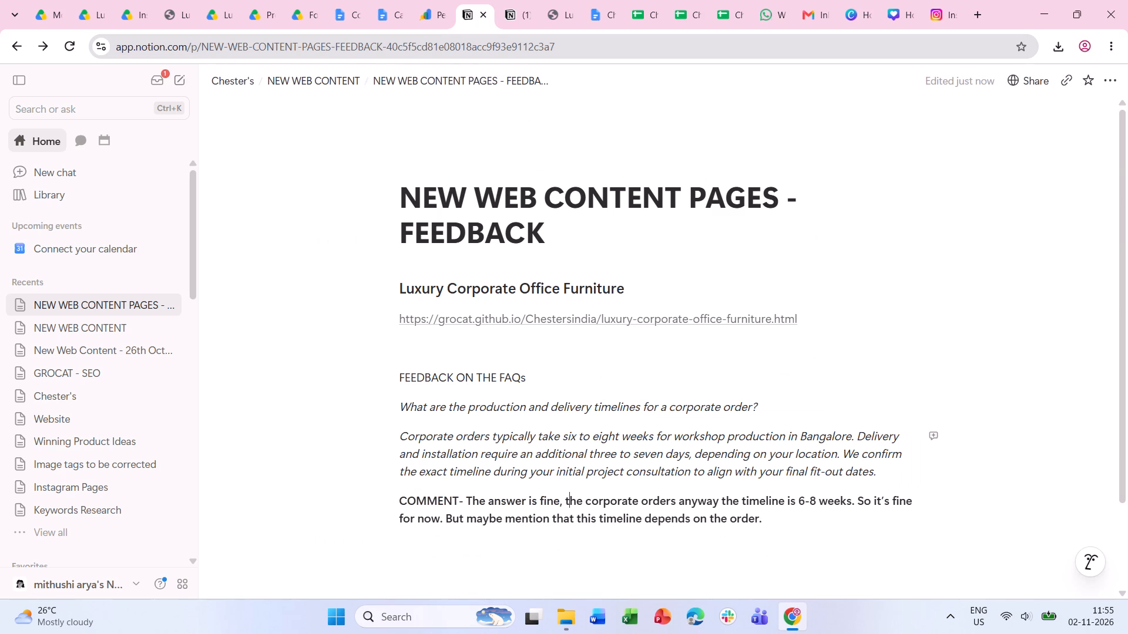
Delete the sentence "So it's fine for now." from the timelines comment.
{"action": "left_click_drag", "start_coordinate": [857, 502], "coordinate": [451, 416]}
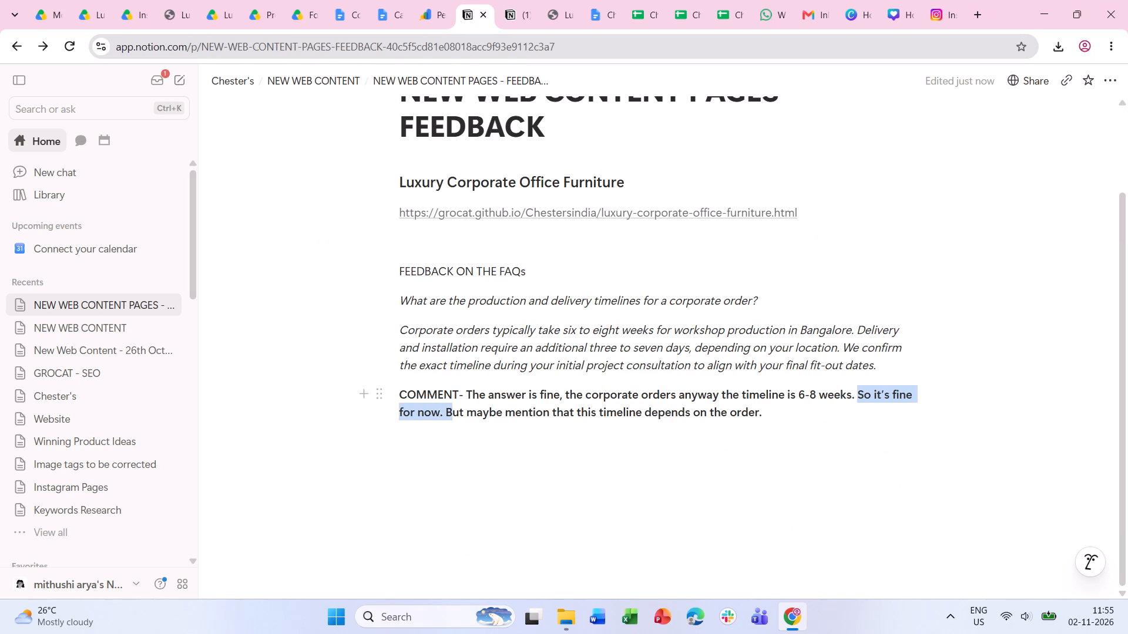
{"action": "left_click_drag", "start_coordinate": [451, 416], "coordinate": [446, 416]}
{"action": "key", "text": "BackSpace"}
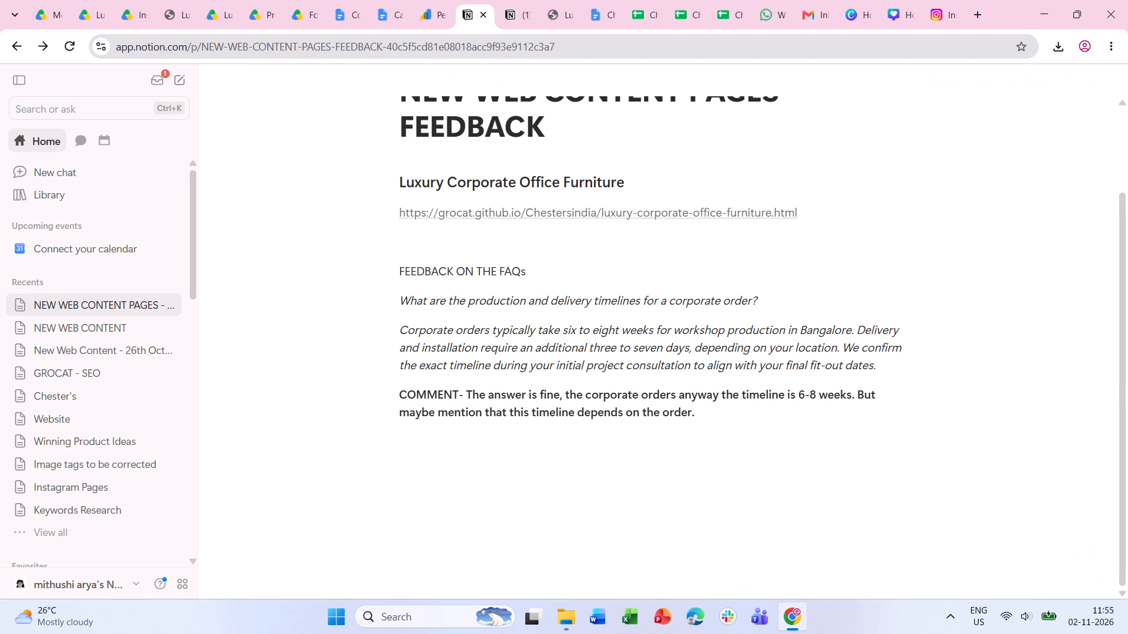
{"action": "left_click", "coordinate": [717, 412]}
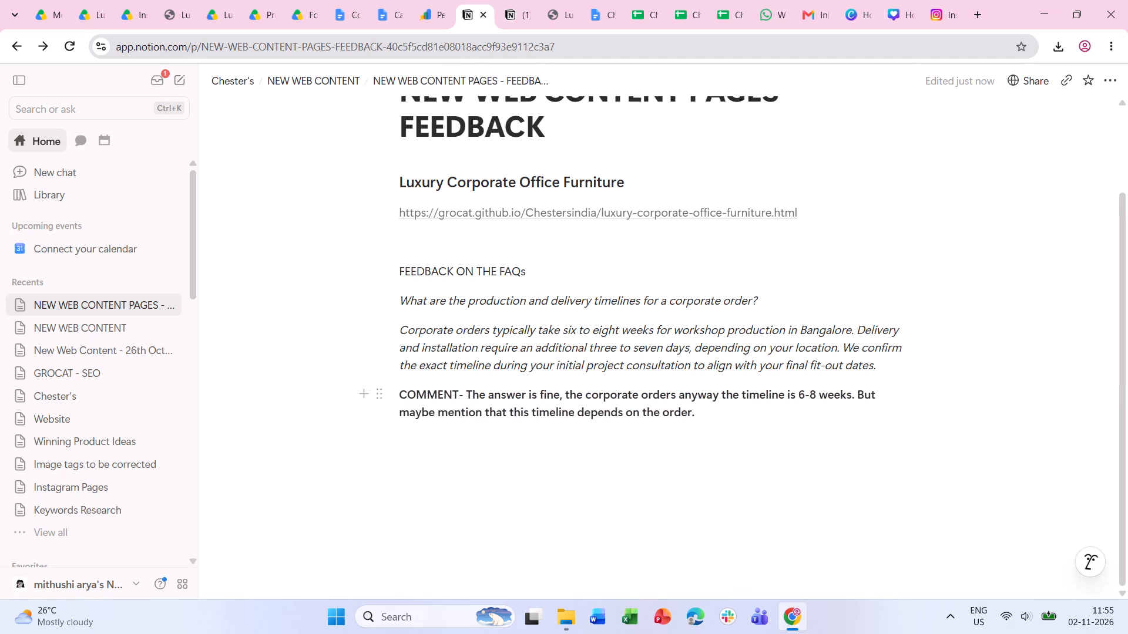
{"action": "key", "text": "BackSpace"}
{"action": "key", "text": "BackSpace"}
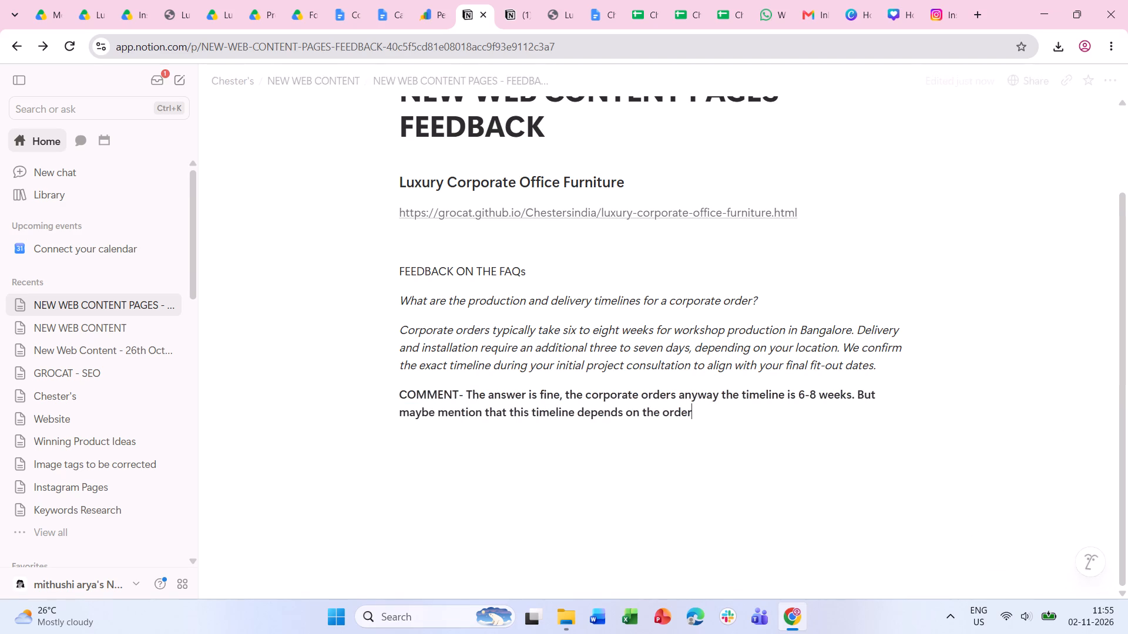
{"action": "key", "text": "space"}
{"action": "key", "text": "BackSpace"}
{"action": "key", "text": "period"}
Reword the last sentence of the timelines comment, replacing "maybe" with "can be written to" before "mention".
{"action": "left_click", "coordinate": [877, 394]}
{"action": "type", "text": "can"}
{"action": "key", "text": "space"}
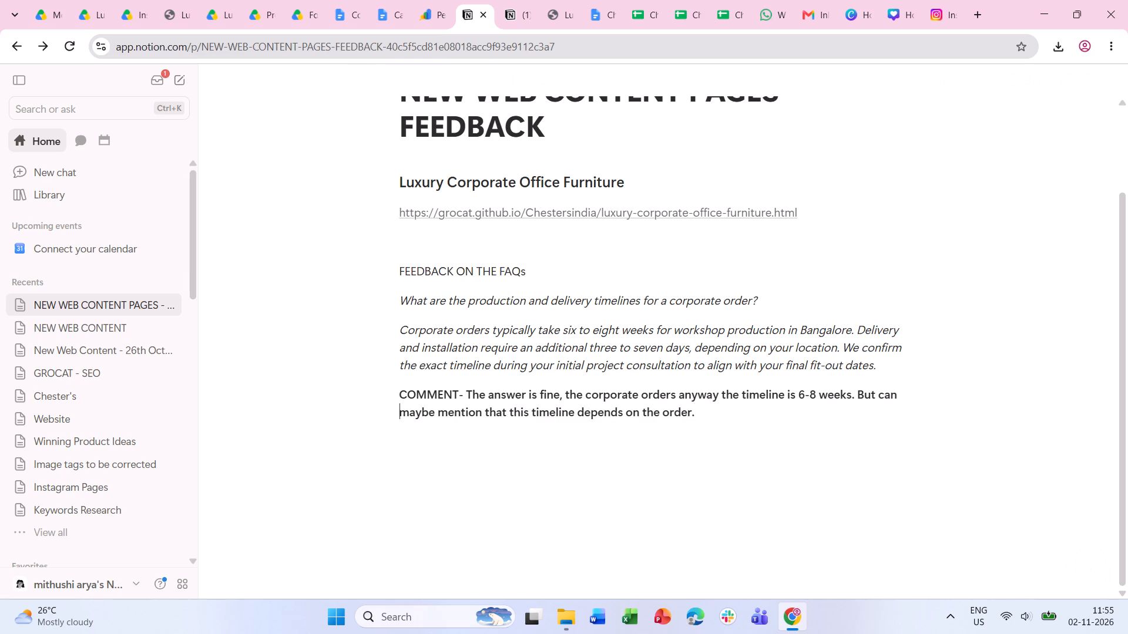
{"action": "type", "text": "be written to"}
{"action": "key", "text": "space"}
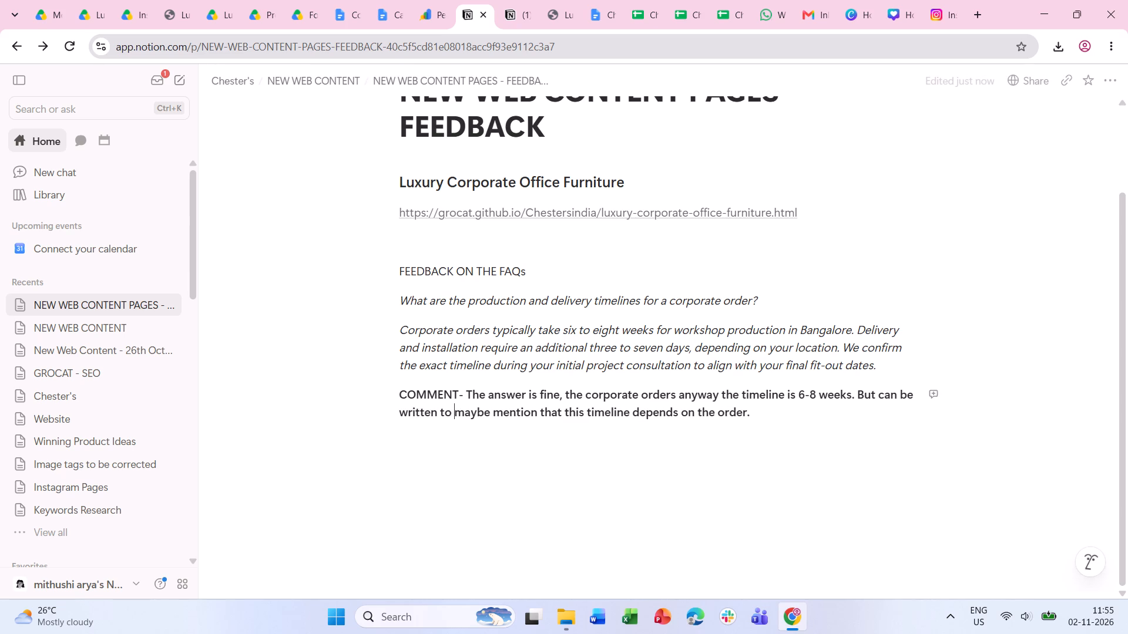
{"action": "left_click", "coordinate": [492, 407]}
{"action": "key", "text": "BackSpace"}
{"action": "key", "text": "BackSpace"}
{"action": "key", "text": "BackSpace"}
{"action": "key", "text": "BackSpace"}
{"action": "key", "text": "BackSpace"}
{"action": "key", "text": "BackSpace"}
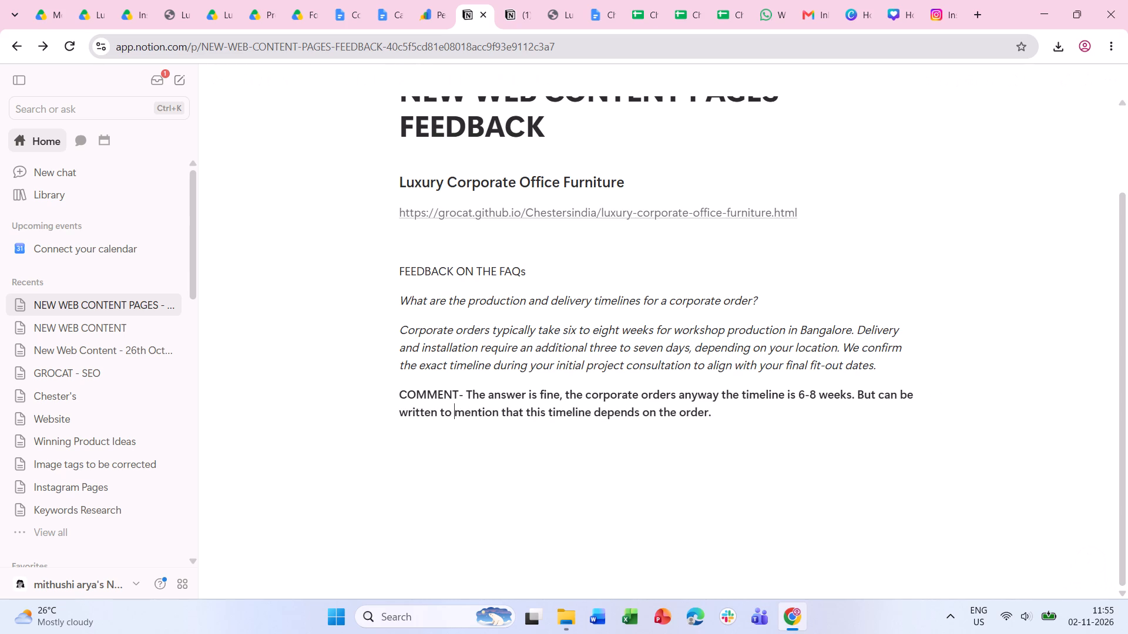
Replace the final full stop of the timelines comment with ", as that's not exactly coming across in this answer".
{"action": "left_click", "coordinate": [731, 416]}
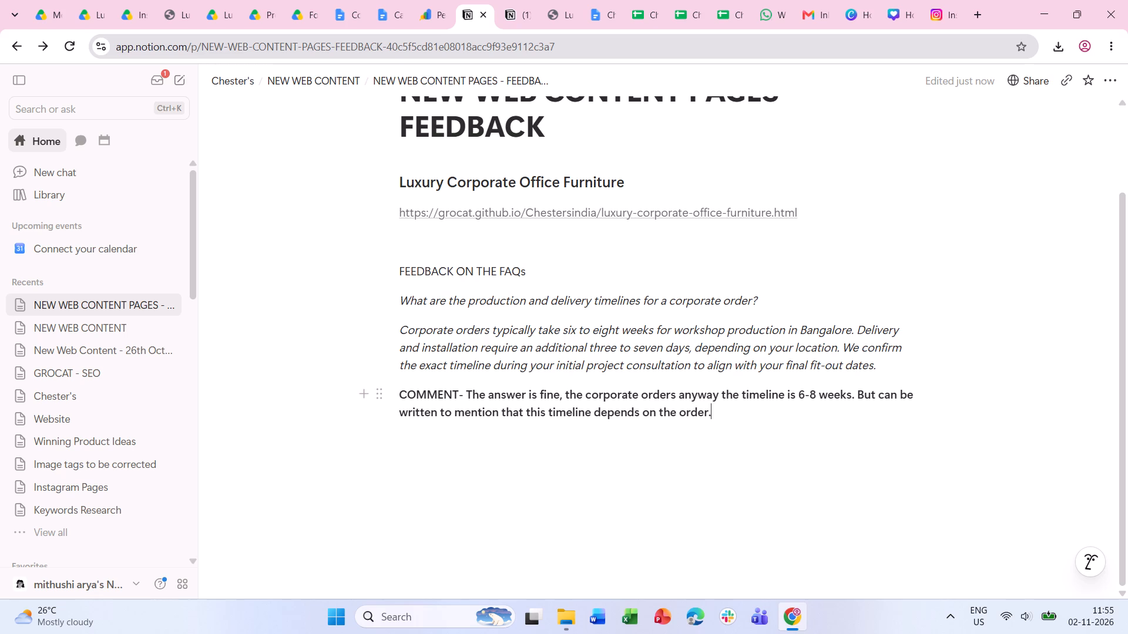
{"action": "key", "text": "BackSpace"}
{"action": "type", "text": ", as that"}
{"action": "key", "text": "space"}
{"action": "key", "text": "BackSpace"}
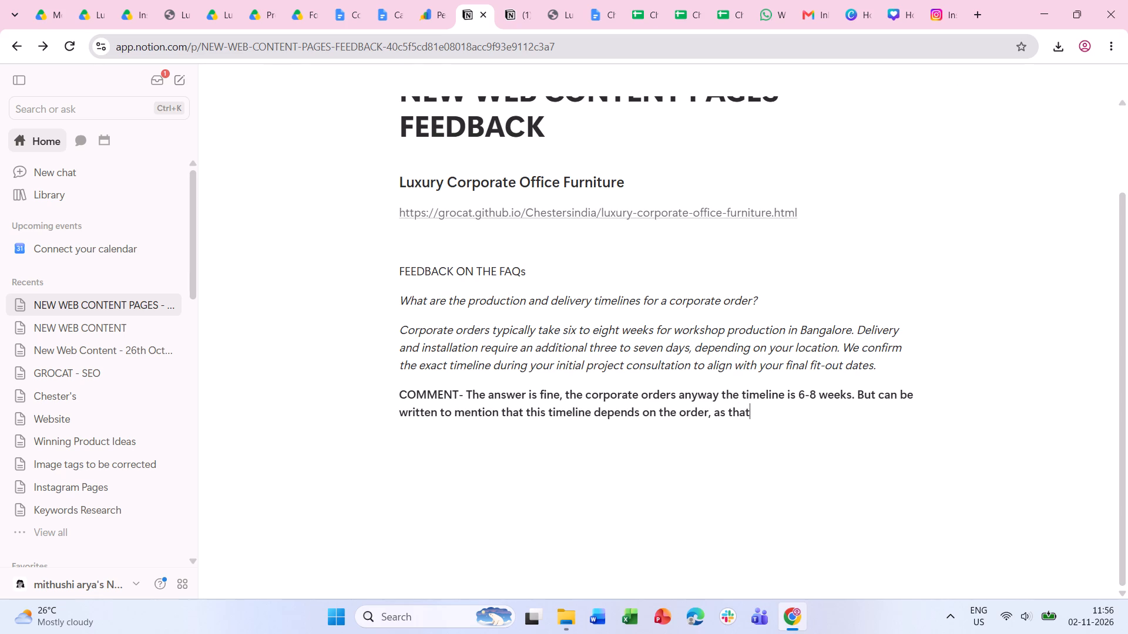
{"action": "type", "text": "'s not exactly coming across in this answe"}
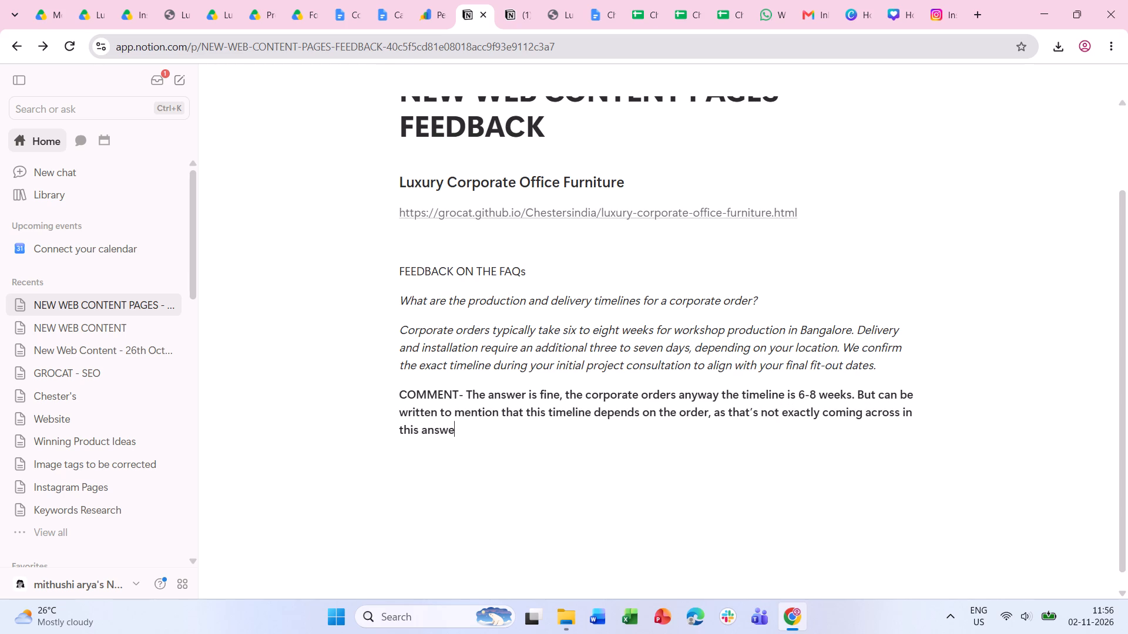
{"action": "type", "text": "r"}
Replace "is fine" with "works to an extent" at the start of the timelines comment.
{"action": "left_click", "coordinate": [558, 392]}
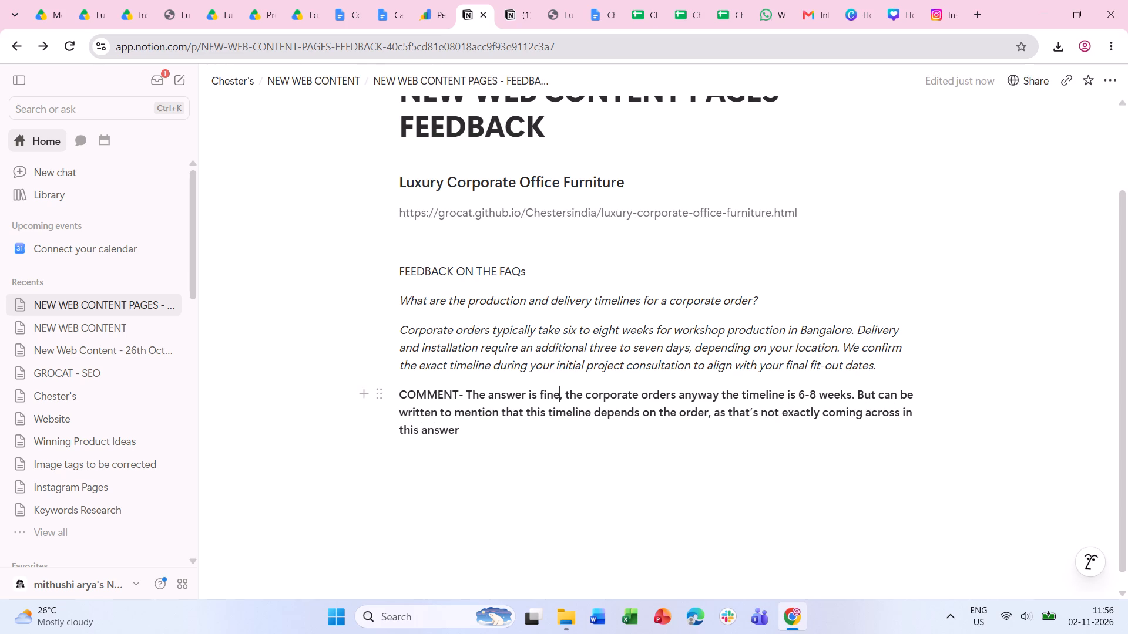
{"action": "key", "text": "BackSpace"}
{"action": "key", "text": "BackSpace"}
{"action": "key", "text": "BackSpace"}
{"action": "key", "text": "BackSpace"}
{"action": "key", "text": "BackSpace"}
{"action": "key", "text": "BackSpace"}
{"action": "key", "text": "BackSpace"}
{"action": "type", "text": "works to an extent"}
Copy the "Begin a Conversation About Your Workspace" heading and paragraph from the 26th October page below the timelines comment on the feedback page.
{"action": "left_click", "coordinate": [665, 474]}
{"action": "key", "text": "Return"}
{"action": "key", "text": "backslash"}
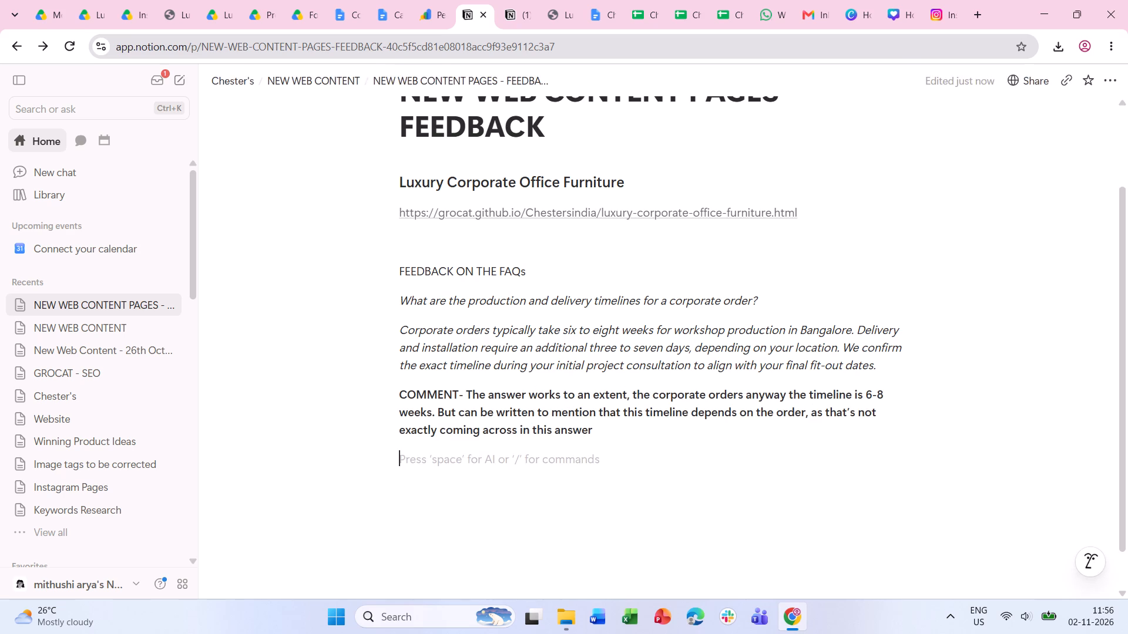
{"action": "key", "text": "BackSpace"}
{"action": "left_click", "coordinate": [501, 2]}
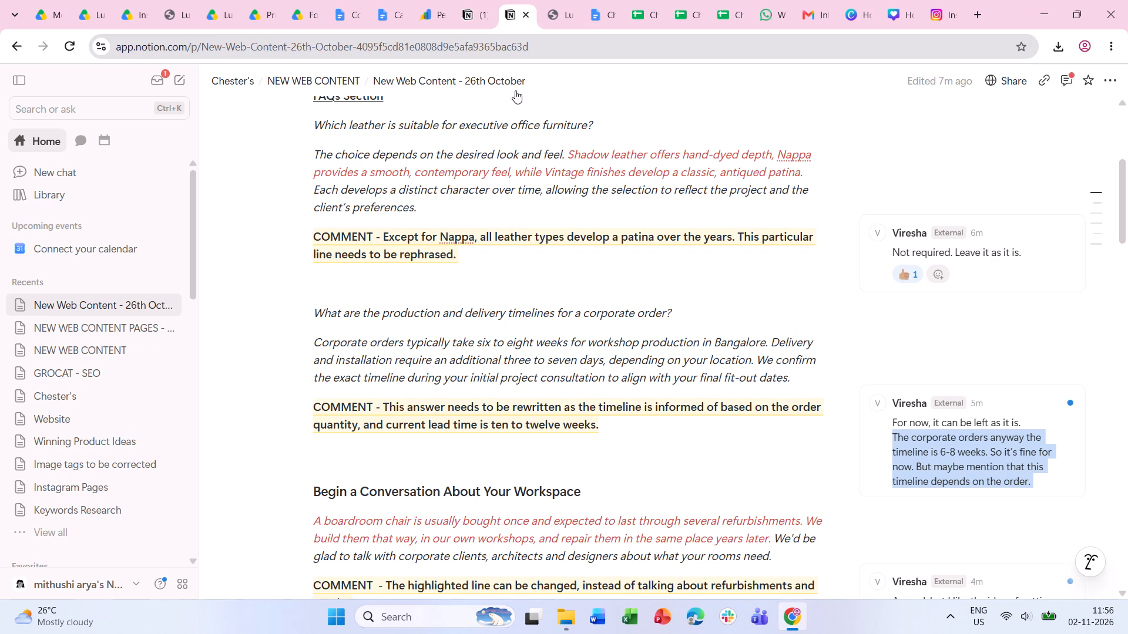
{"action": "left_click", "coordinate": [644, 449]}
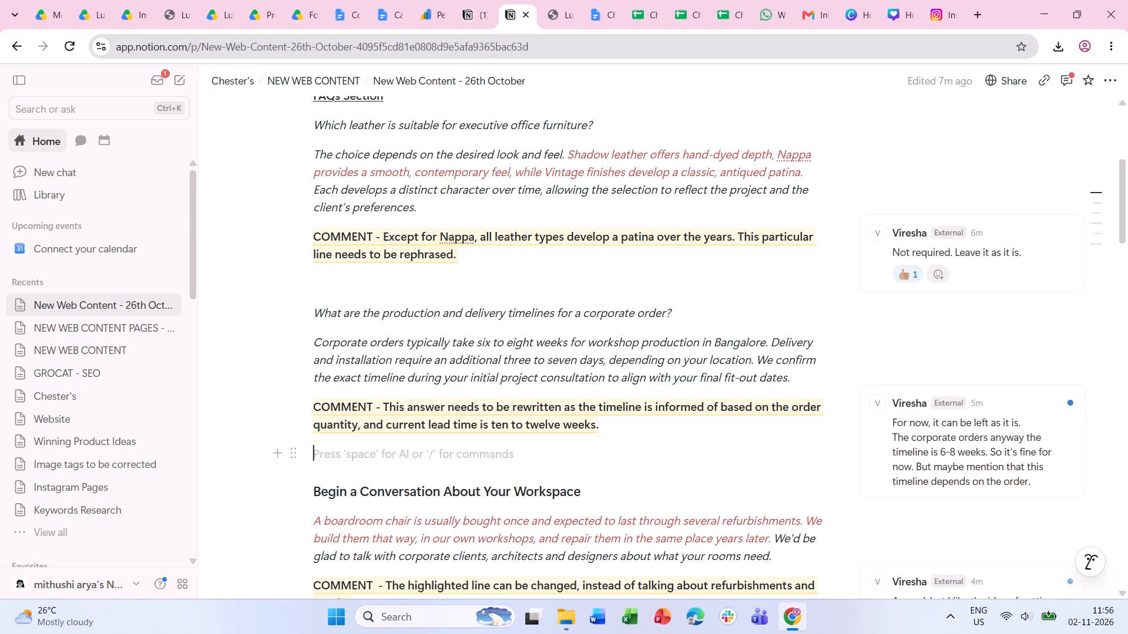
{"action": "scroll", "coordinate": [644, 447], "scroll_direction": "down", "scroll_amount": 4}
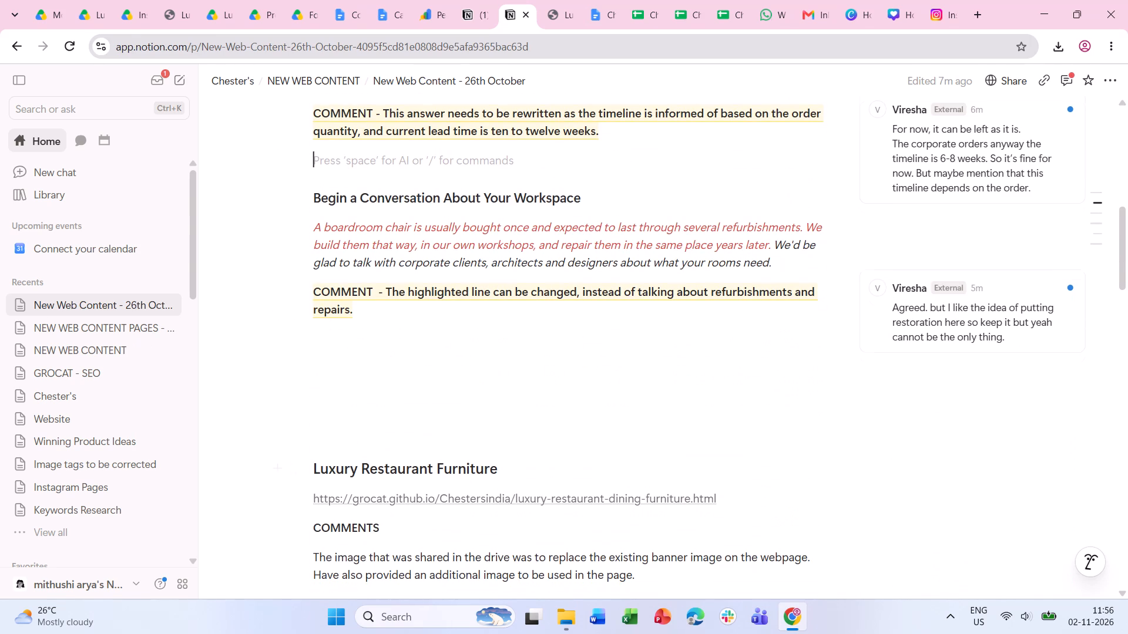
{"action": "left_click_drag", "start_coordinate": [311, 195], "coordinate": [627, 229]}
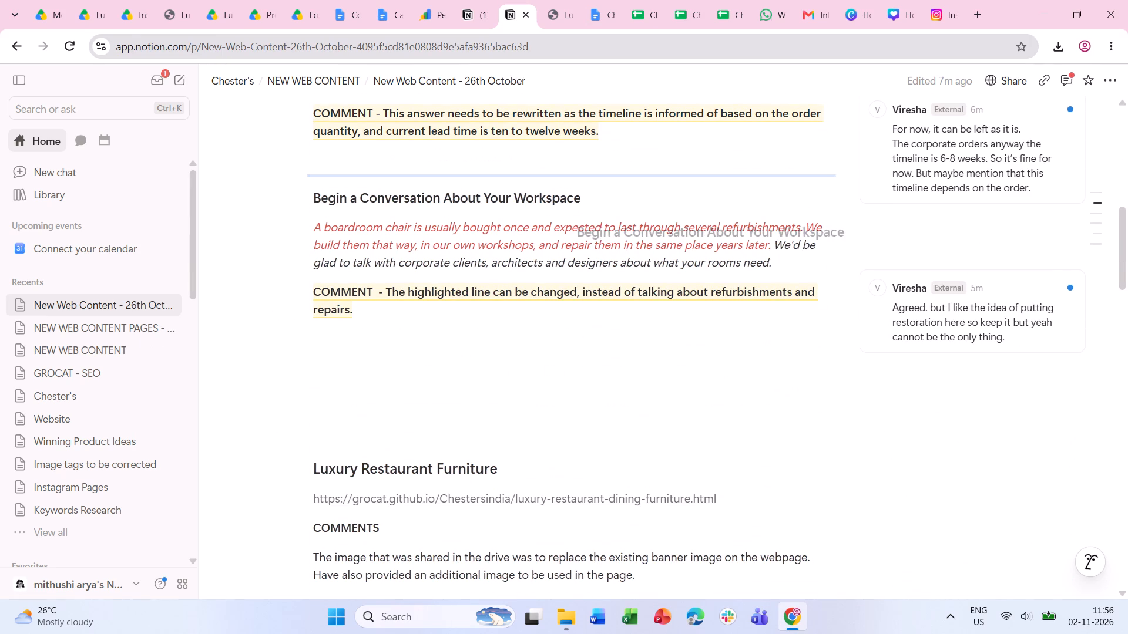
{"action": "left_click_drag", "start_coordinate": [627, 229], "coordinate": [629, 229]}
{"action": "left_click_drag", "start_coordinate": [313, 199], "coordinate": [792, 264]}
{"action": "key", "text": "ctrl+c"}
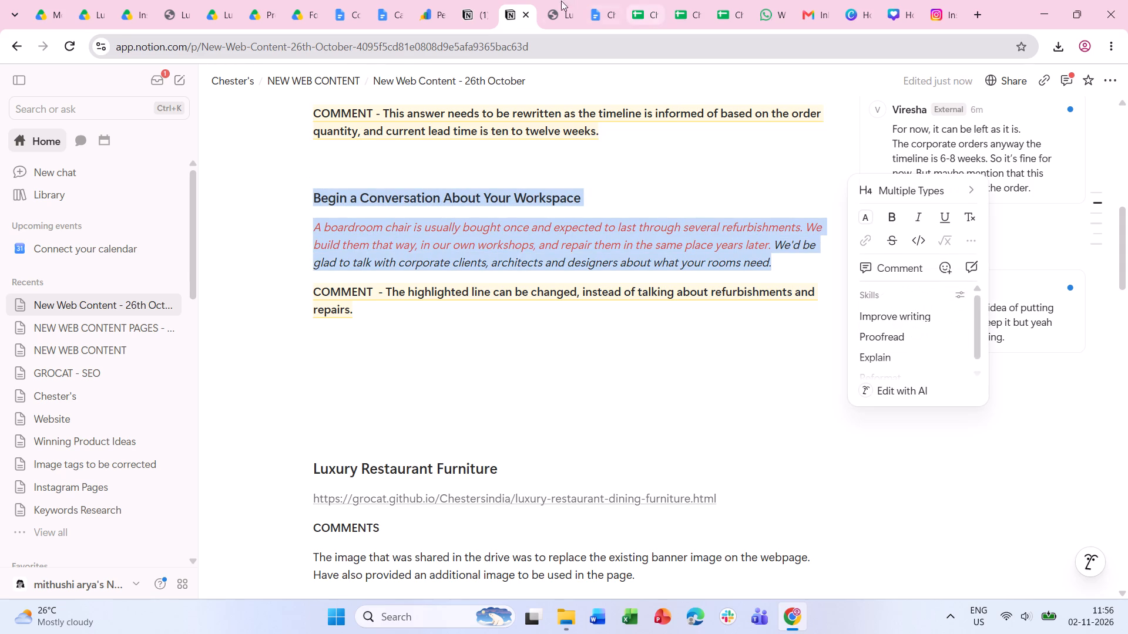
{"action": "left_click", "coordinate": [481, 2]}
{"action": "key", "text": "ctrl+v"}
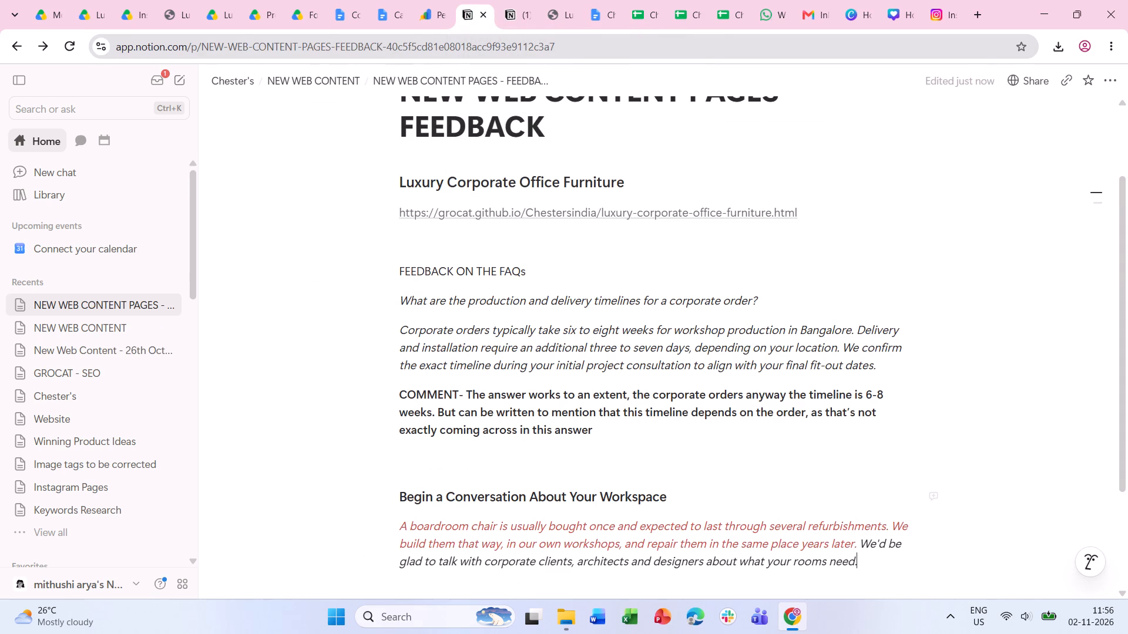
Set the red sentences about the boardroom chair in the pasted workspace paragraph to the default text colour.
{"action": "scroll", "coordinate": [822, 505], "scroll_direction": "down", "scroll_amount": 2}
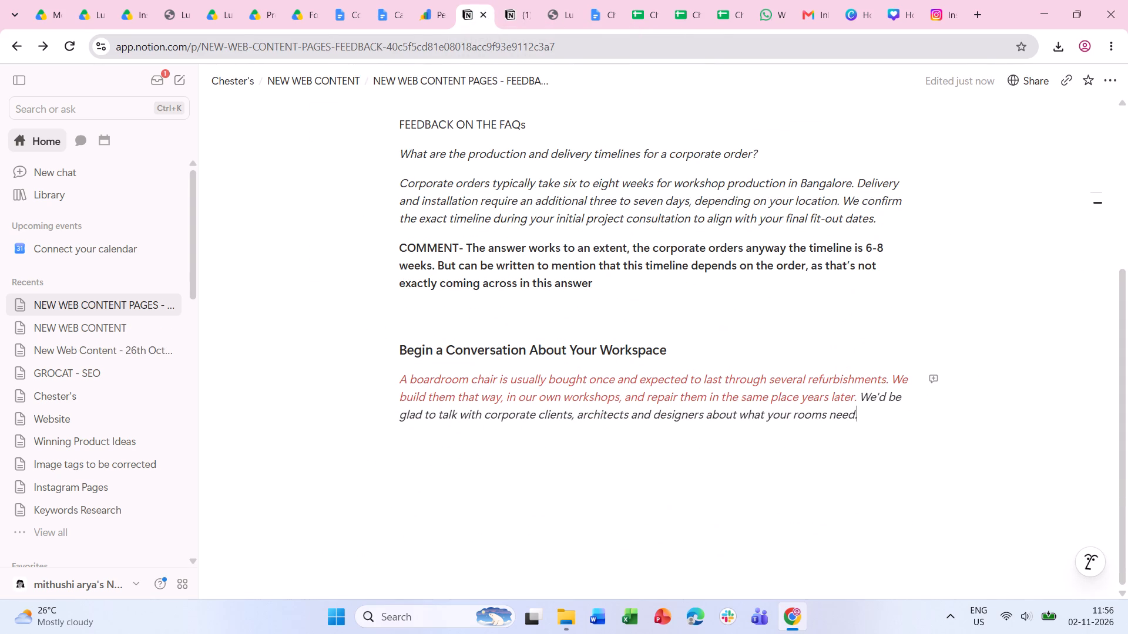
{"action": "left_click_drag", "start_coordinate": [859, 399], "coordinate": [387, 382]}
{"action": "left_click", "coordinate": [955, 396]}
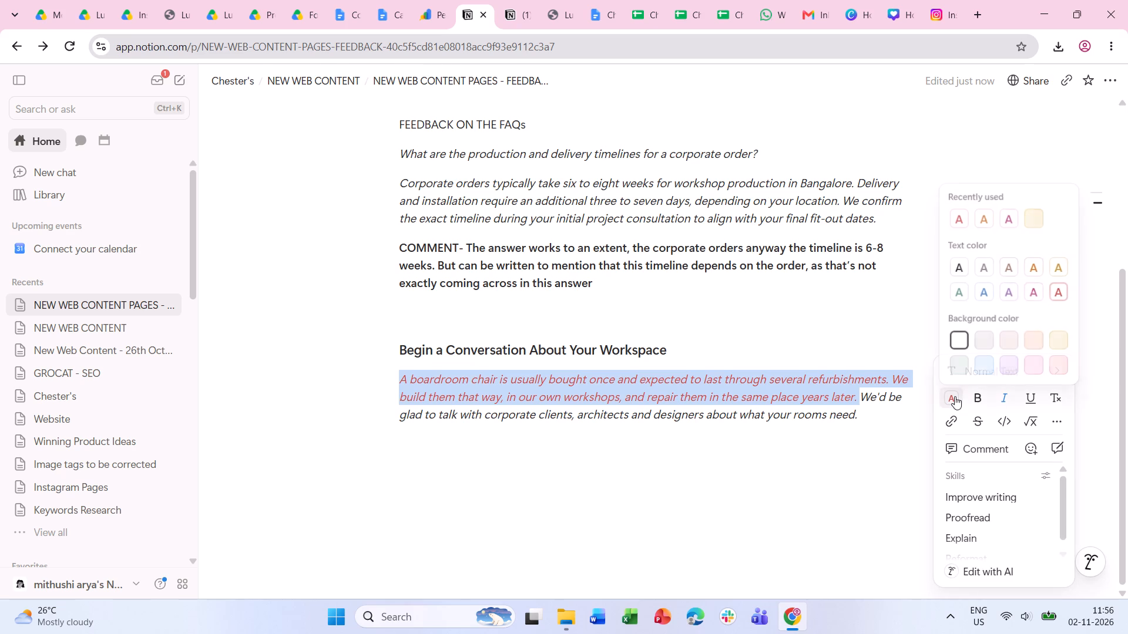
{"action": "left_click", "coordinate": [954, 262]}
{"action": "left_click", "coordinate": [878, 421]}
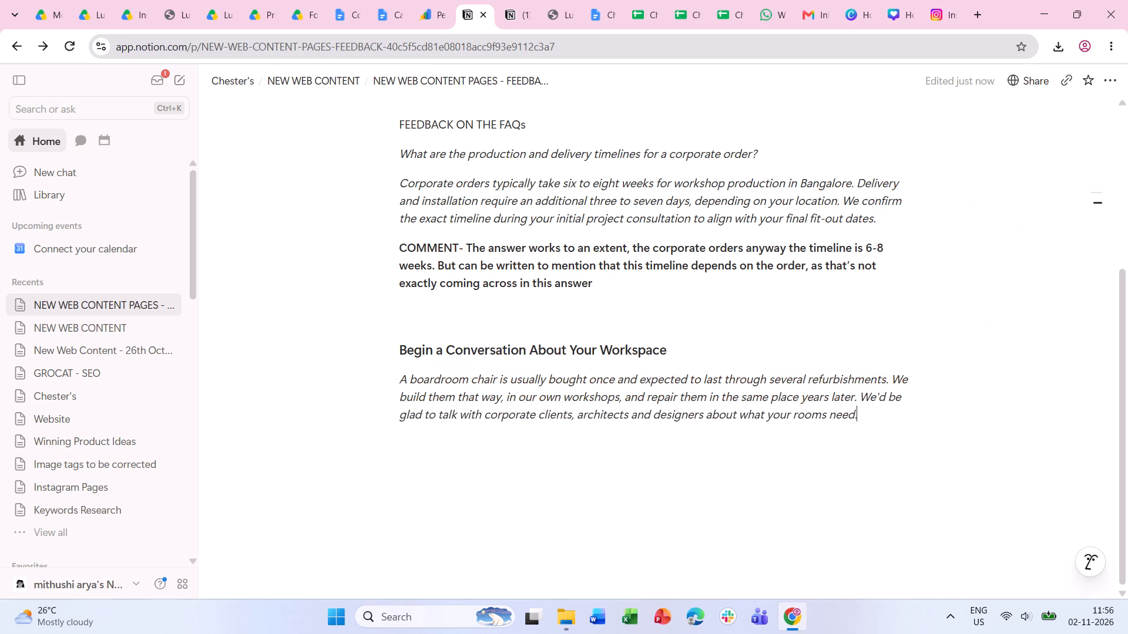
Copy the whole bold timelines comment onto a new line directly below the workspace paragraph.
{"action": "key", "text": "Return"}
{"action": "key", "text": "Return"}
{"action": "left_click_drag", "start_coordinate": [399, 248], "coordinate": [585, 284]}
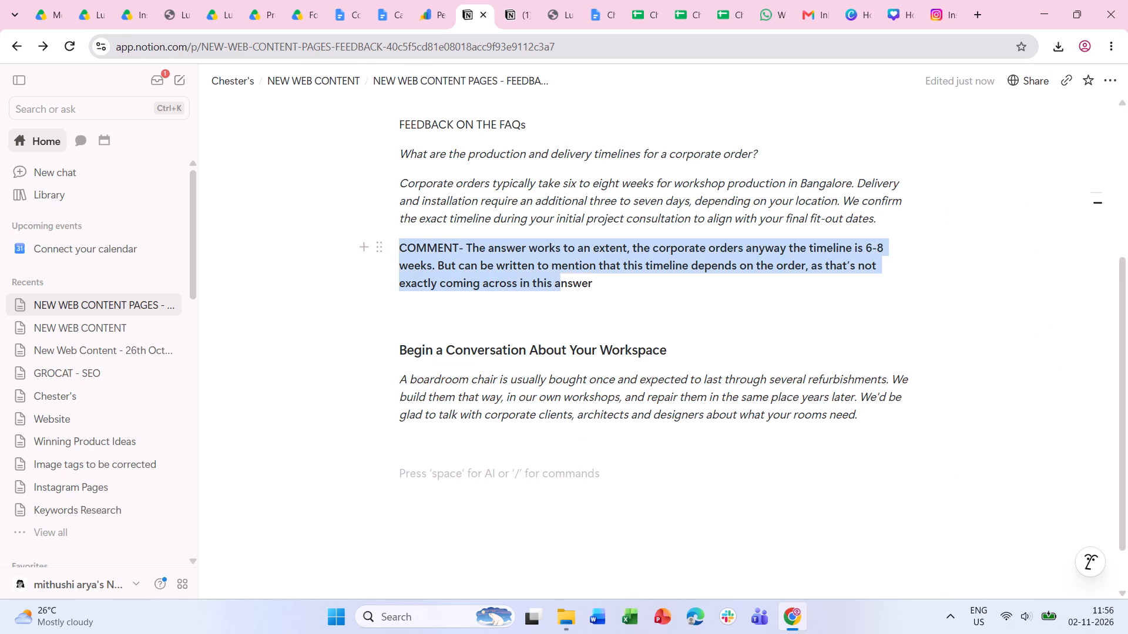
{"action": "left_click_drag", "start_coordinate": [585, 284], "coordinate": [609, 290]}
{"action": "key", "text": "ctrl+c"}
{"action": "left_click", "coordinate": [499, 434]}
{"action": "key", "text": "ctrl+v"}
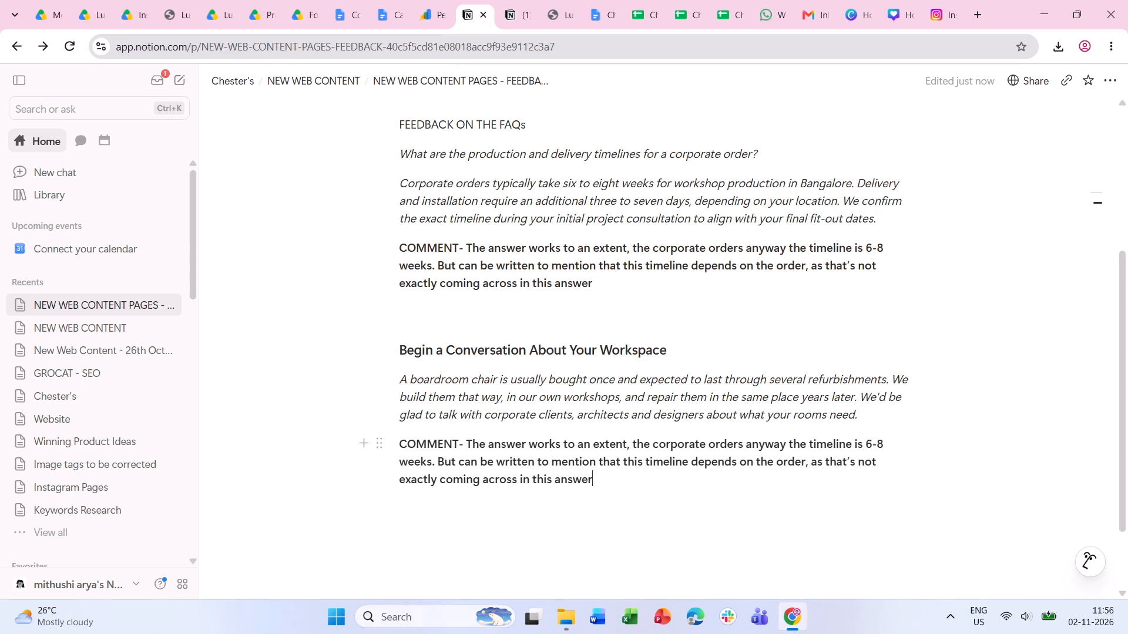
Return to the 26th October page to consult the reply to the workspace section's comment.
{"action": "left_click", "coordinate": [516, 11]}
{"action": "left_click", "coordinate": [713, 369]}
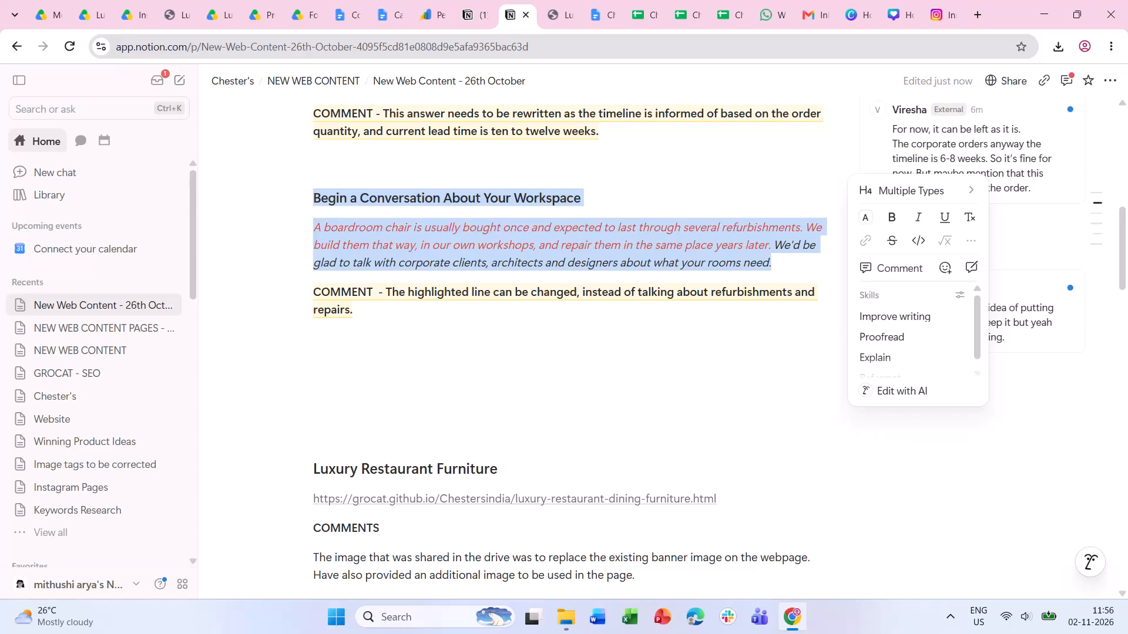
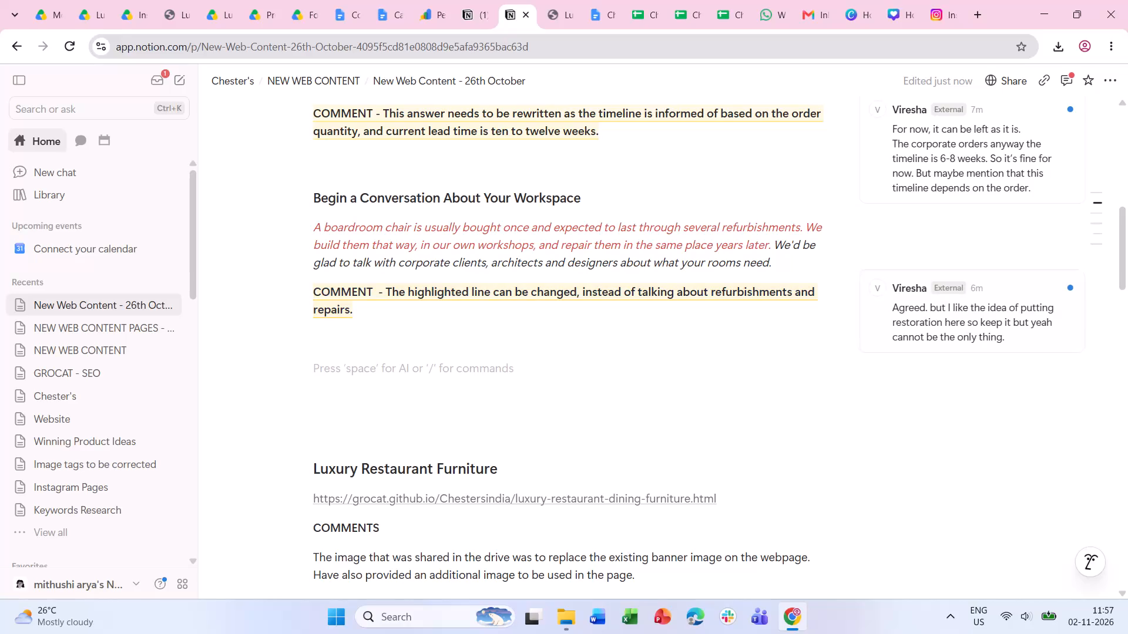
Replace the workspace comment's text after "to an extent" on the feedback page with ", can elaborate a bit more, instead of only mentioning about refurbishment and repairs.".
{"action": "left_click", "coordinate": [478, 0]}
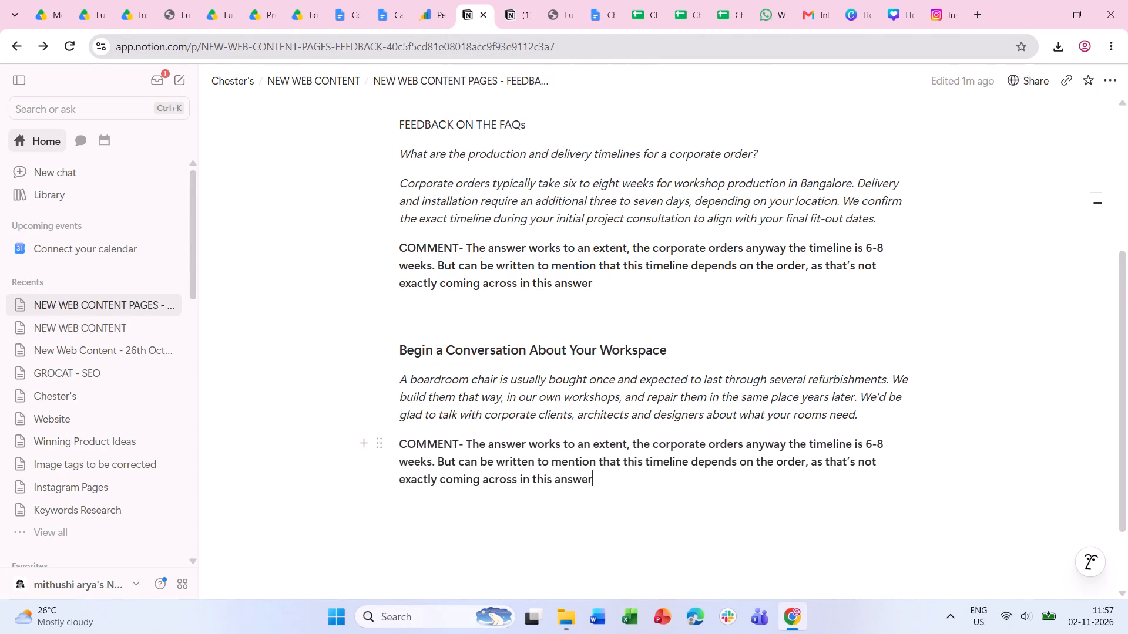
{"action": "left_click_drag", "start_coordinate": [630, 446], "coordinate": [649, 478]}
{"action": "key", "text": "BackSpace"}
{"action": "key", "text": "BackSpace"}
{"action": "type", "text": ", can elaborate a bit more, instead of only mentioning about"}
{"action": "key", "text": "space"}
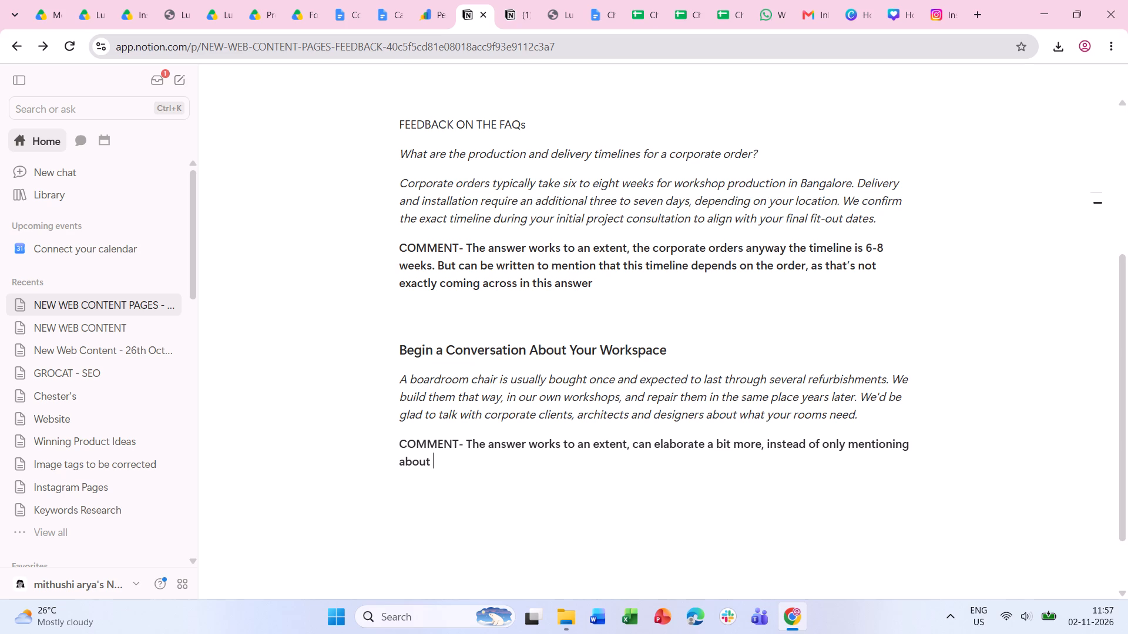
{"action": "type", "text": "refurbishment and repairs."}
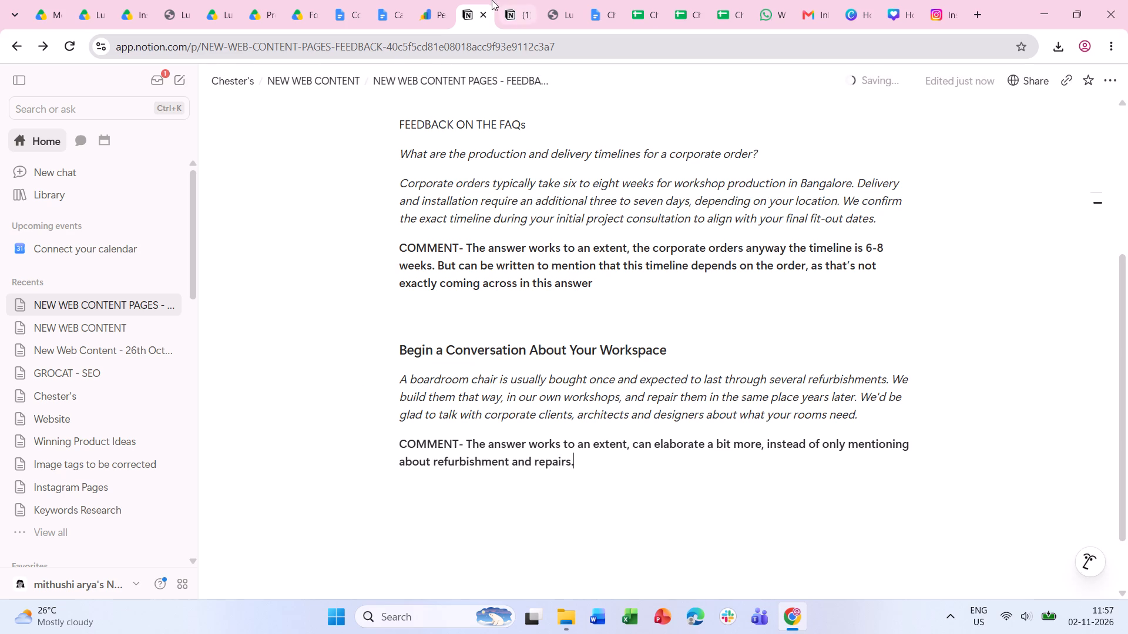
Recheck the reply on the 26th October page and insert "the idea of mentioning about restoration works, but" before "can elaborate" in the workspace comment.
{"action": "left_click", "coordinate": [501, 0]}
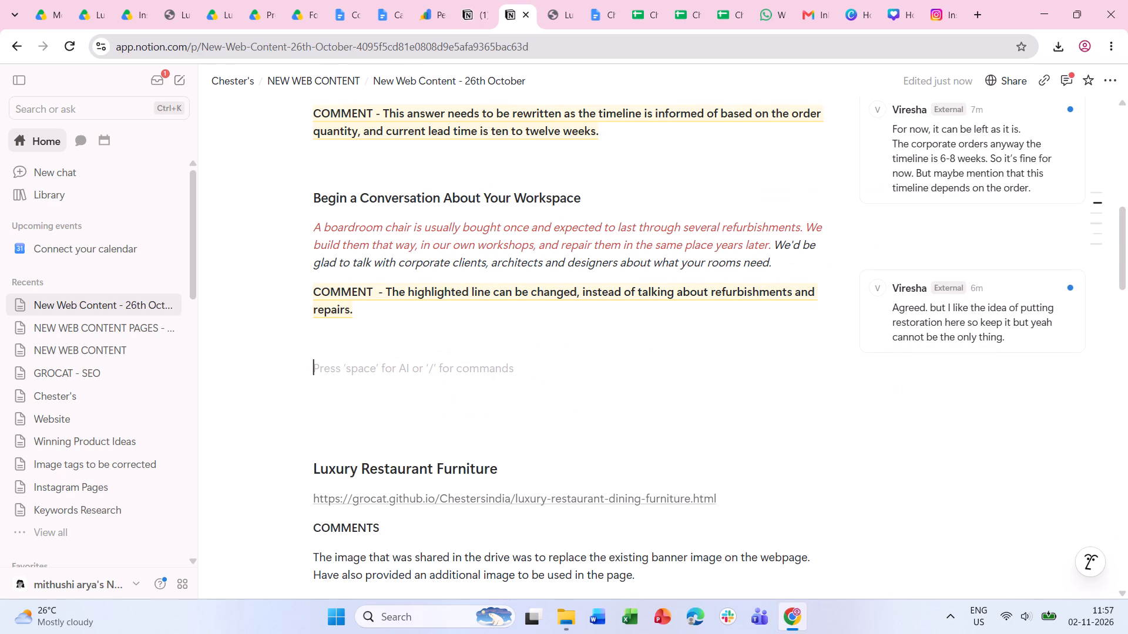
{"action": "left_click", "coordinate": [460, 0]}
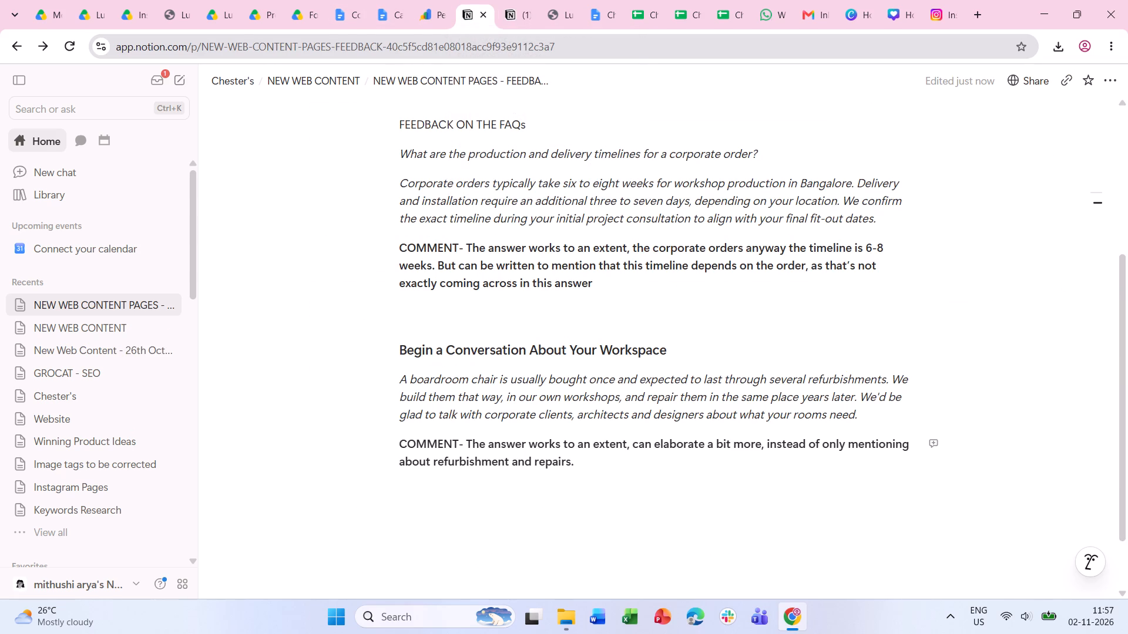
{"action": "left_click_drag", "start_coordinate": [765, 444], "coordinate": [775, 458]}
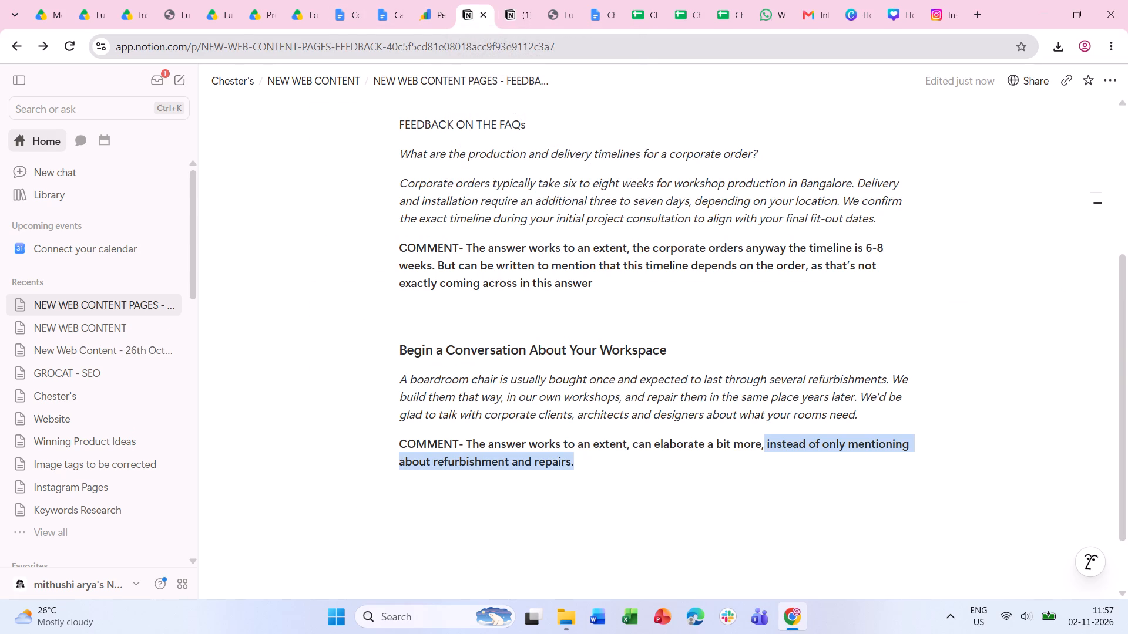
{"action": "left_click", "coordinate": [765, 444]}
{"action": "left_click", "coordinate": [632, 450]}
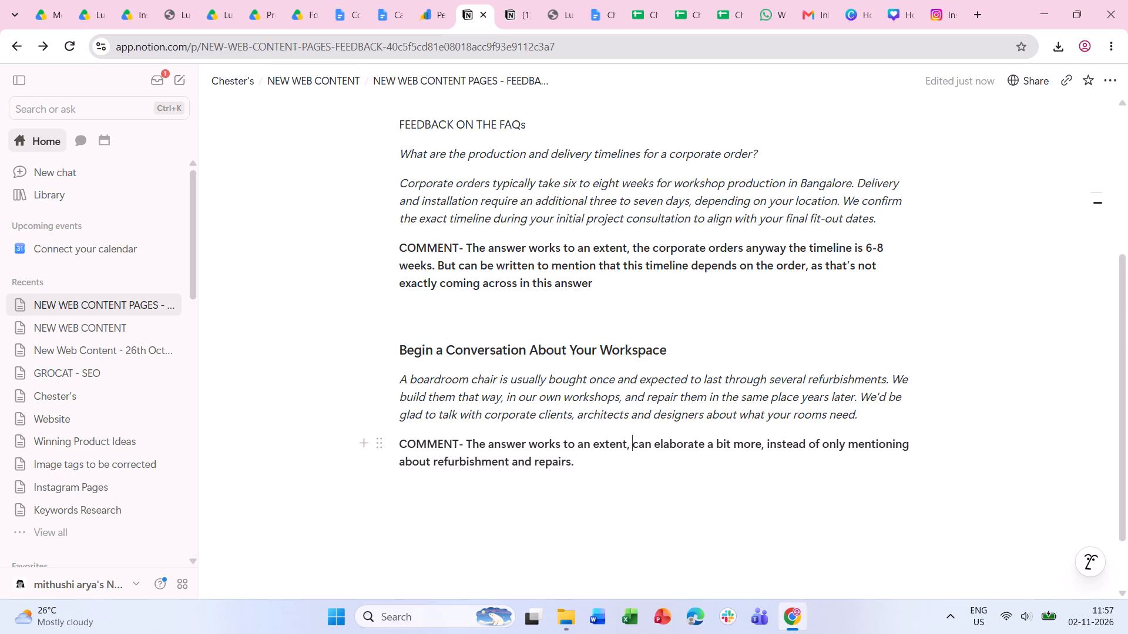
{"action": "type", "text": "the"}
{"action": "key", "text": "space"}
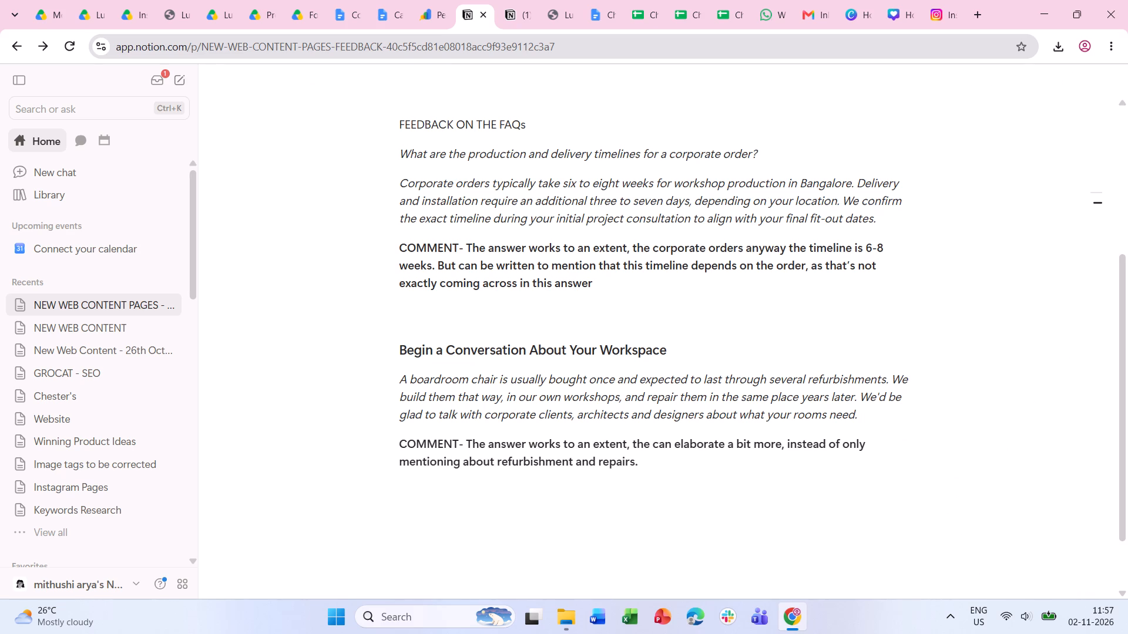
{"action": "type", "text": "idea of mentioning about"}
{"action": "key", "text": "space"}
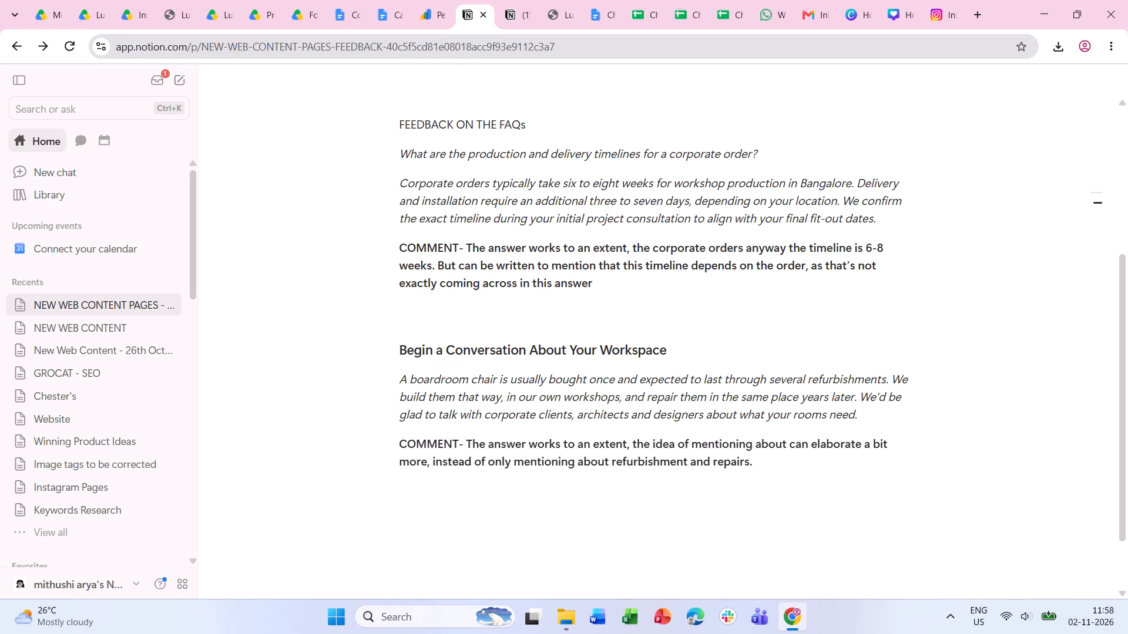
{"action": "type", "text": "restoration"}
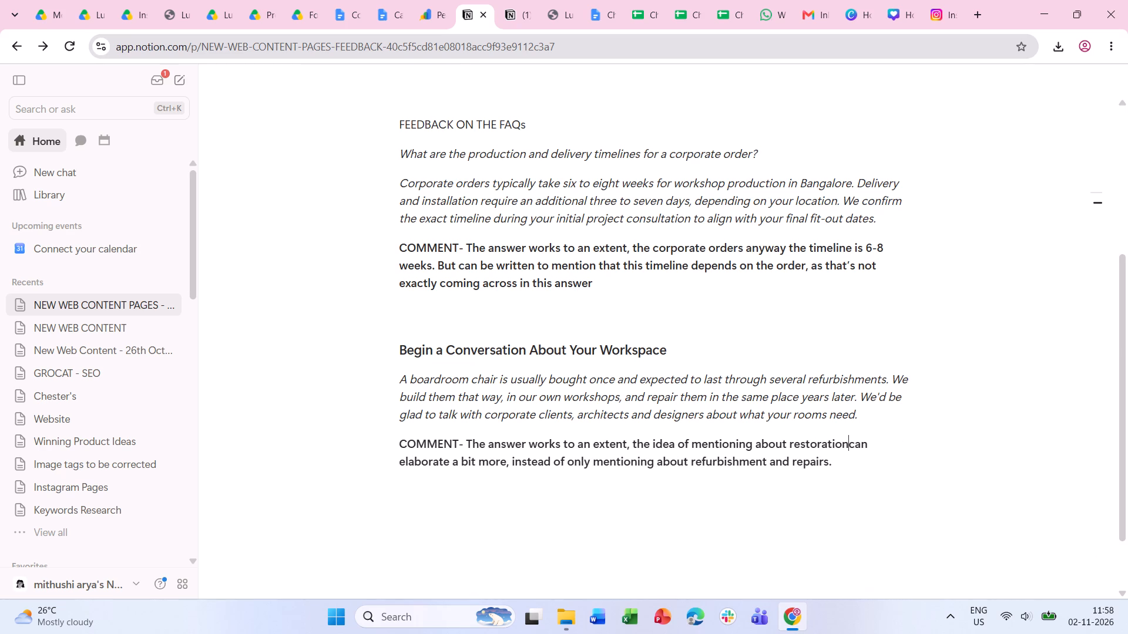
{"action": "key", "text": "space"}
{"action": "type", "text": "works,"}
{"action": "key", "text": "space"}
{"action": "type", "text": "but"}
{"action": "key", "text": "space"}
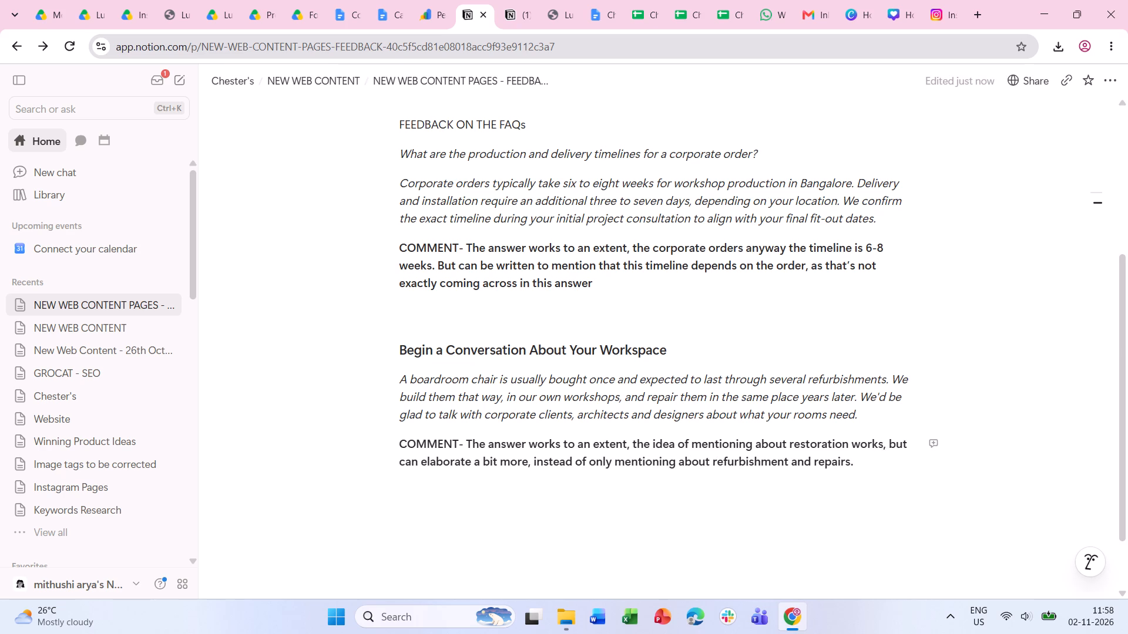
Replace the workspace comment's ending after "a bit more" with "and add some other points, not only about refurbishment and repair." and add blank lines below.
{"action": "left_click_drag", "start_coordinate": [855, 463], "coordinate": [528, 463]}
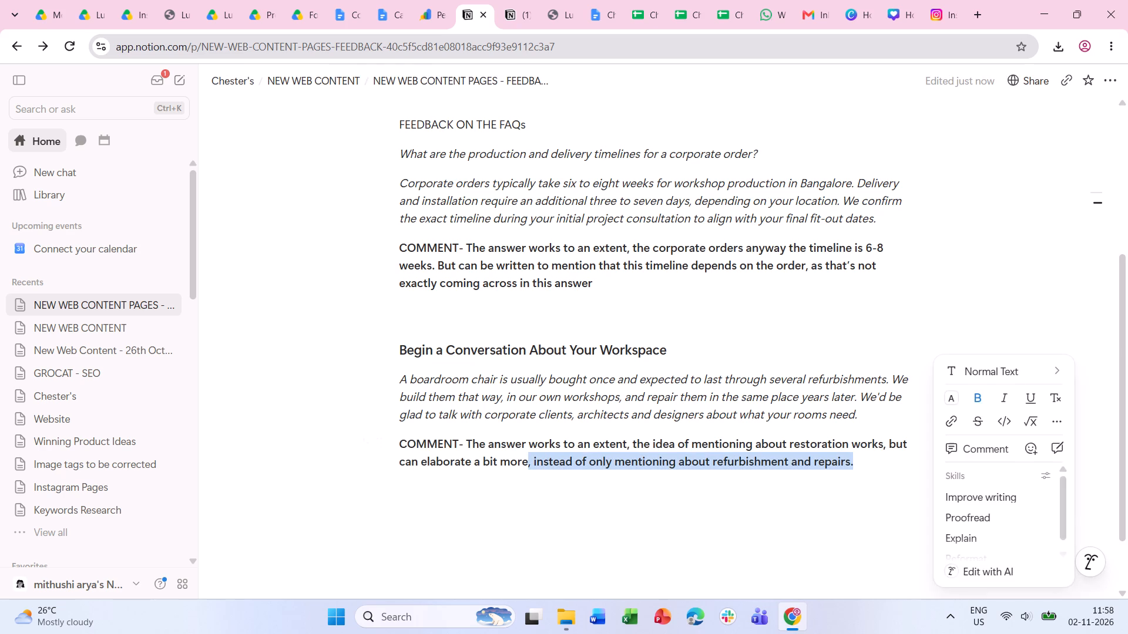
{"action": "key", "text": "BackSpace"}
{"action": "key", "text": "space"}
{"action": "type", "text": "and add some other"}
{"action": "key", "text": "space"}
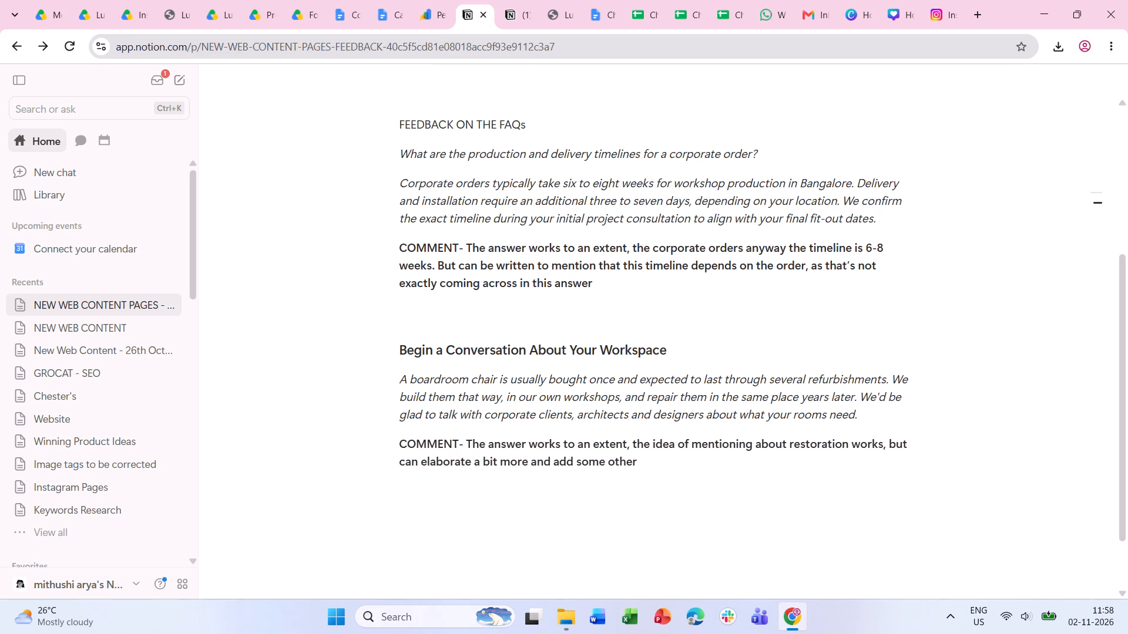
{"action": "type", "text": "points, not only about"}
{"action": "key", "text": "space"}
{"action": "type", "text": "reb"}
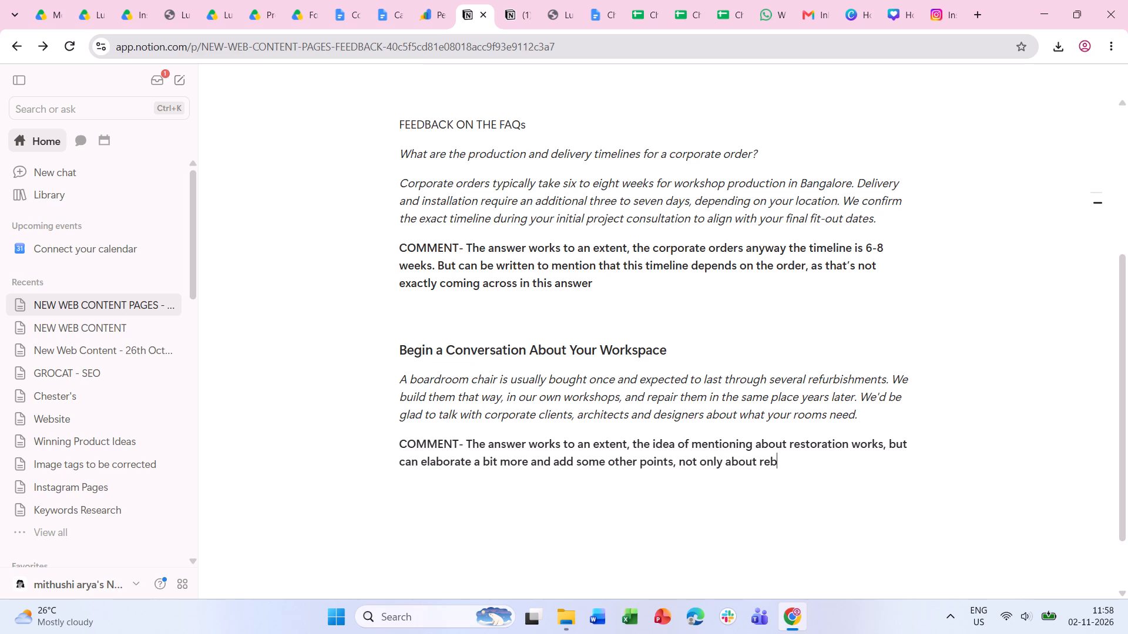
{"action": "key", "text": "BackSpace"}
{"action": "type", "text": "furbishment and repo"}
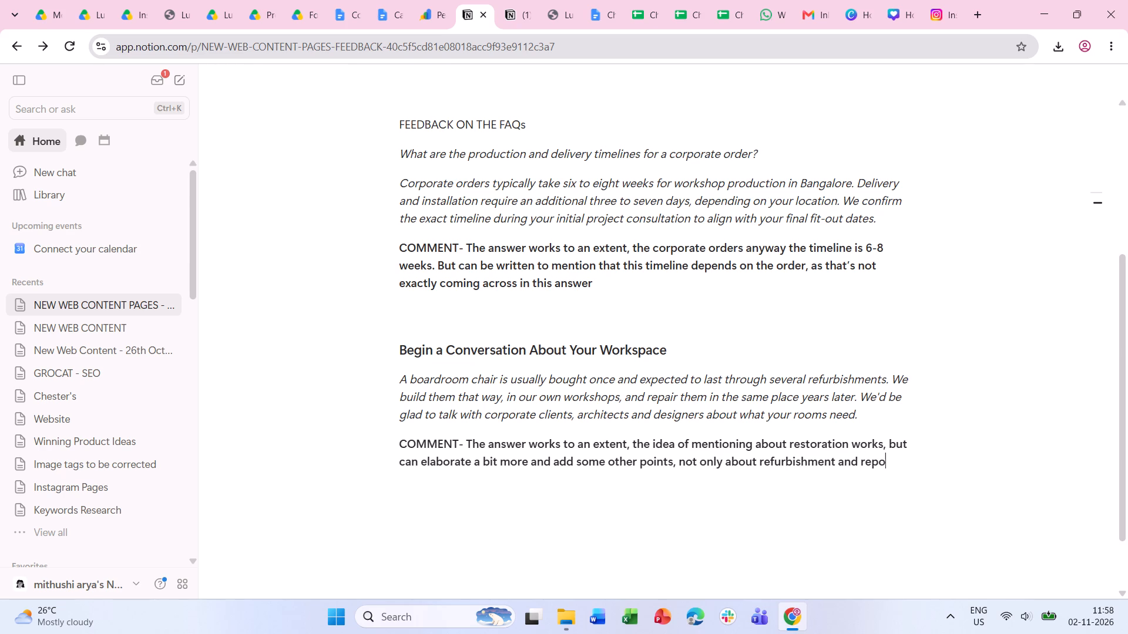
{"action": "key", "text": "BackSpace"}
{"action": "type", "text": "air."}
{"action": "key", "text": "space"}
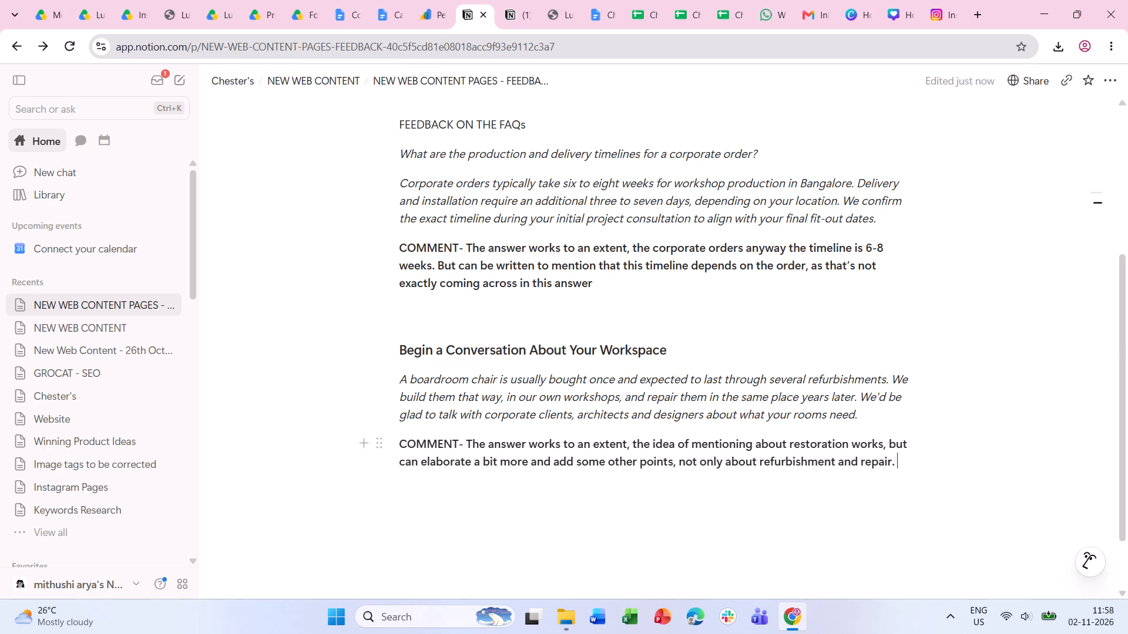
{"action": "key", "text": "Return"}
{"action": "key", "text": "Return"}
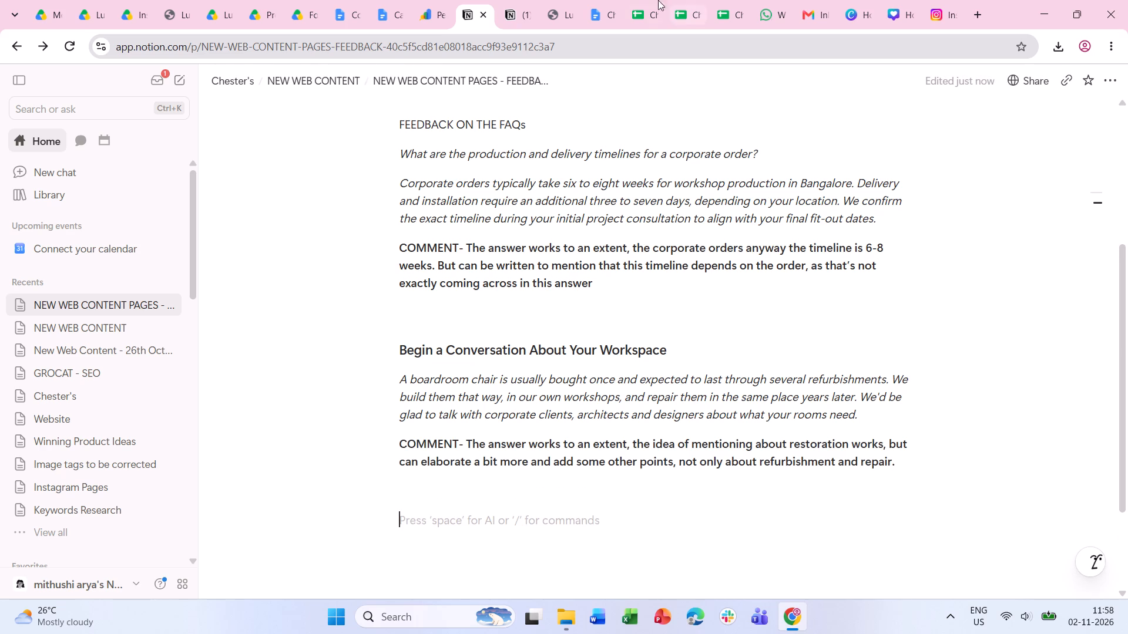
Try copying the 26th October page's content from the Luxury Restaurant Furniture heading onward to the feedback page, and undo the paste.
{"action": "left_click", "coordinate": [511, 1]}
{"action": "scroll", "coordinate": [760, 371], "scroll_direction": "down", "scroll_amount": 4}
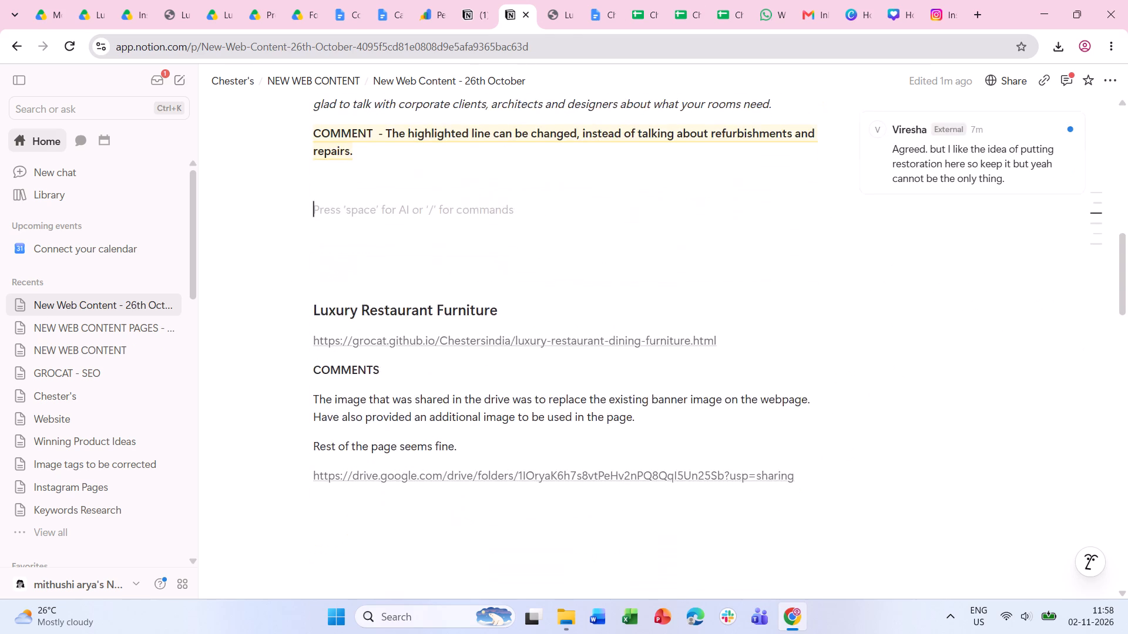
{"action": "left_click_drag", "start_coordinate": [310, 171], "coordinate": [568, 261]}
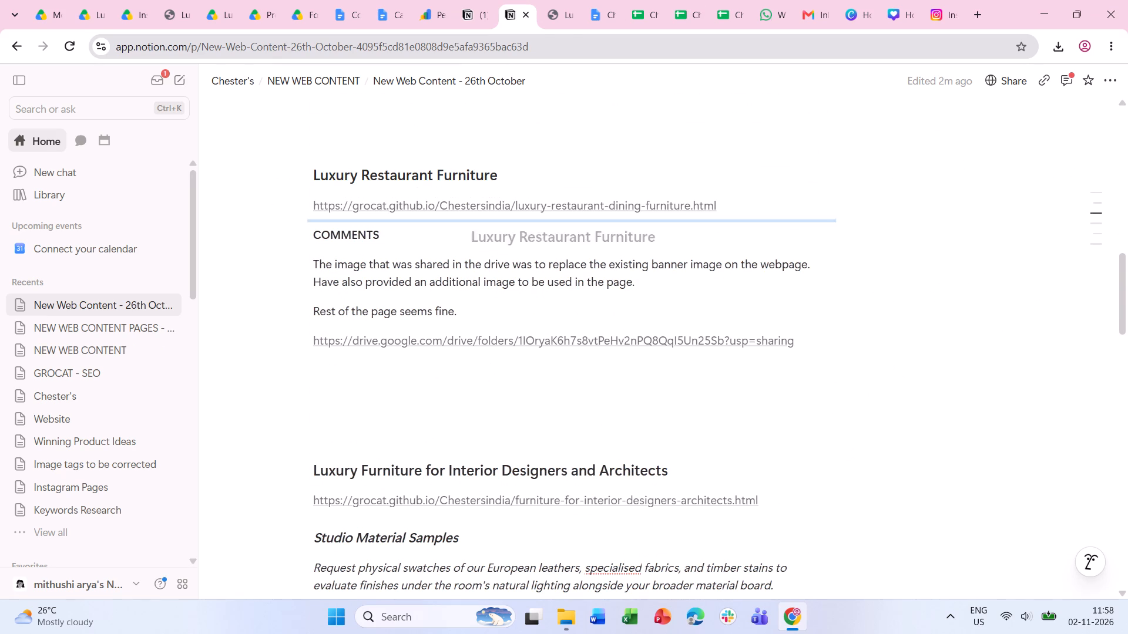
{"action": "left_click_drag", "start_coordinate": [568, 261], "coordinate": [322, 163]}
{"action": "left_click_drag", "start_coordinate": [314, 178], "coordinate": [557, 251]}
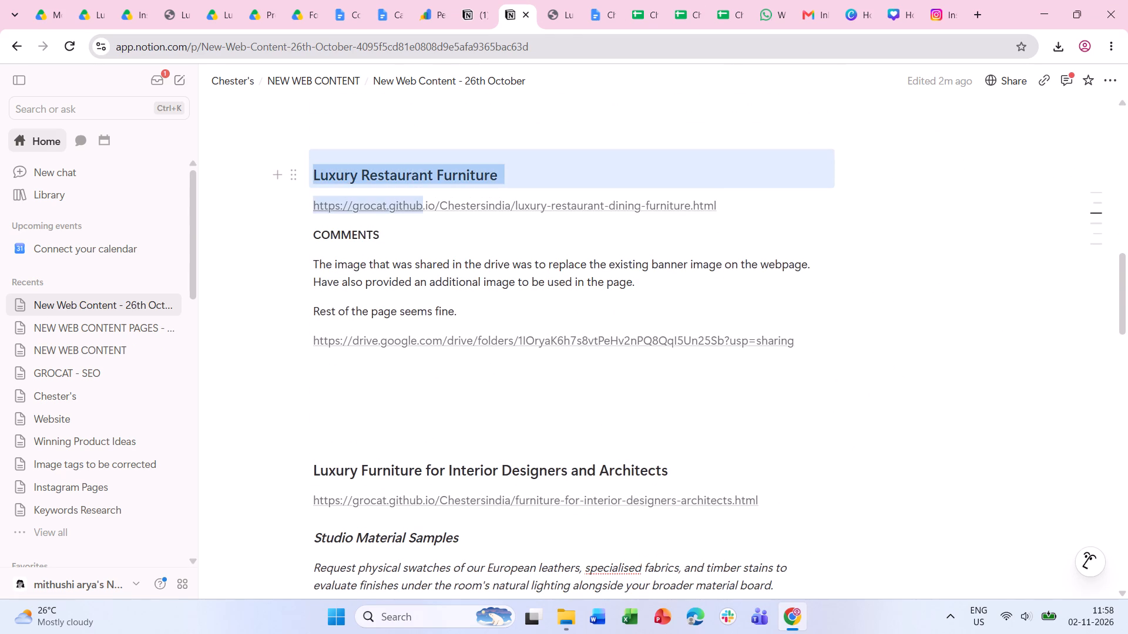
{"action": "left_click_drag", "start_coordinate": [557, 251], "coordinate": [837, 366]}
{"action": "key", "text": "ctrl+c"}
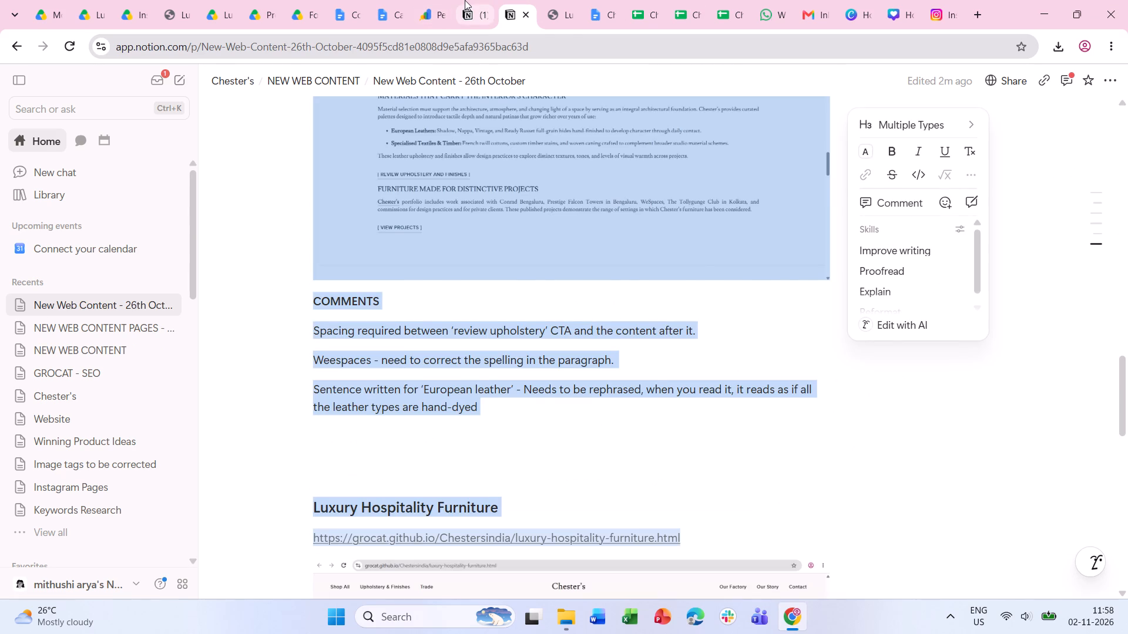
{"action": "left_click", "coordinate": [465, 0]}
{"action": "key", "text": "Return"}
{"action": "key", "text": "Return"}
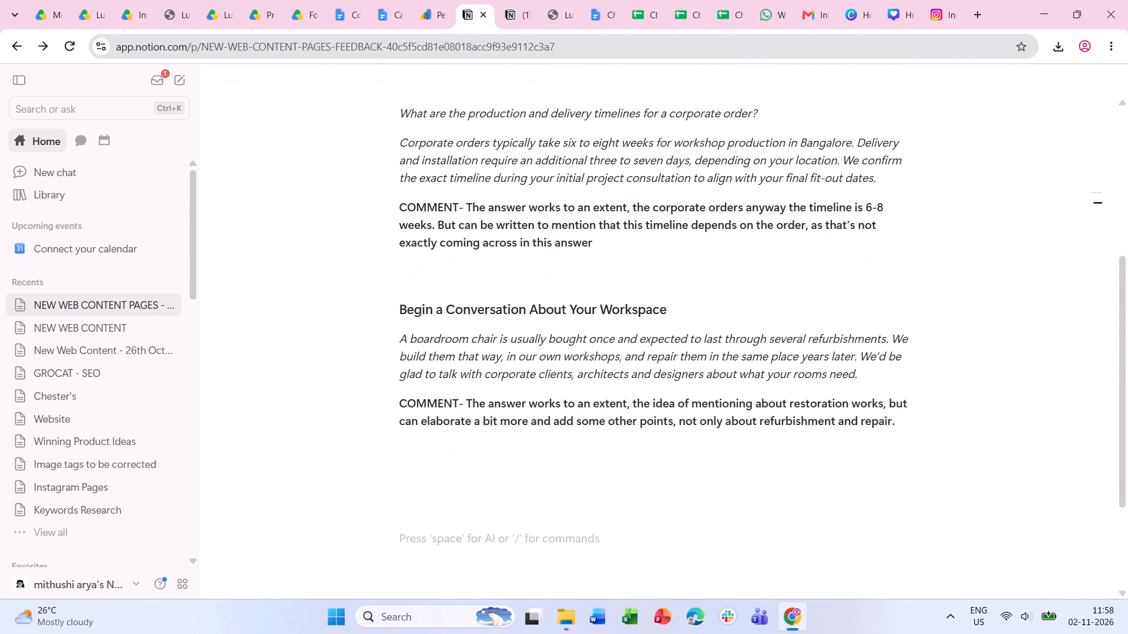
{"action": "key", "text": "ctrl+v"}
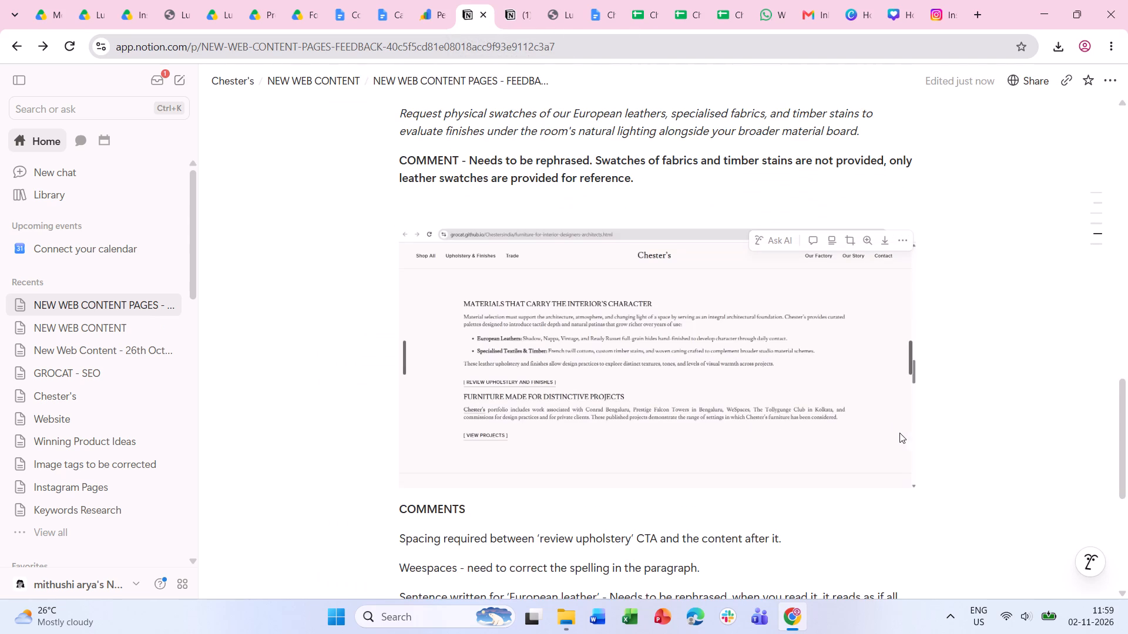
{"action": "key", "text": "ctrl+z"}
Copy only the Luxury Restaurant Furniture section, from heading through drive link, below the workspace comment on the feedback page, and add blank lines after it.
{"action": "left_click", "coordinate": [507, 2]}
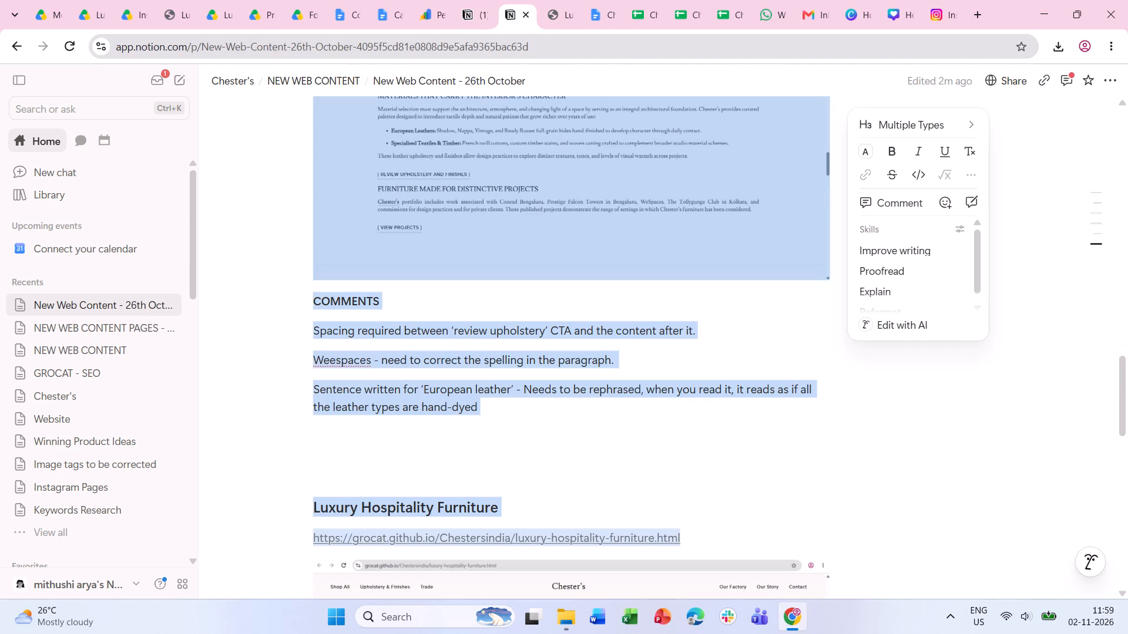
{"action": "left_click", "coordinate": [505, 406], "text": "shift"}
{"action": "left_click", "coordinate": [503, 406]}
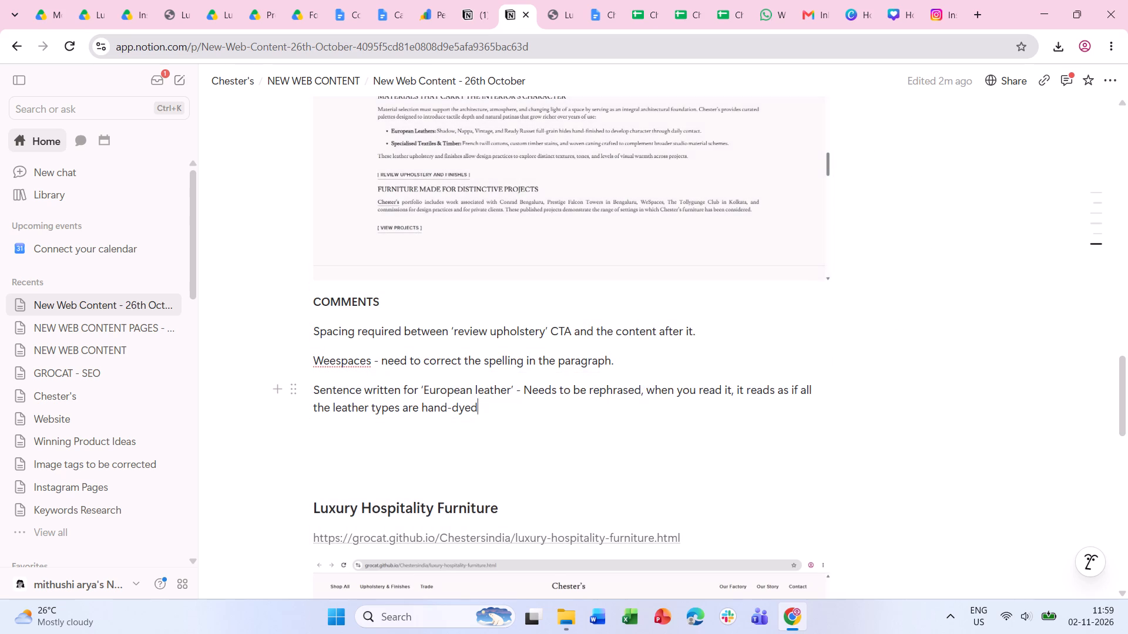
{"action": "scroll", "coordinate": [518, 414], "scroll_direction": "up", "scroll_amount": 12}
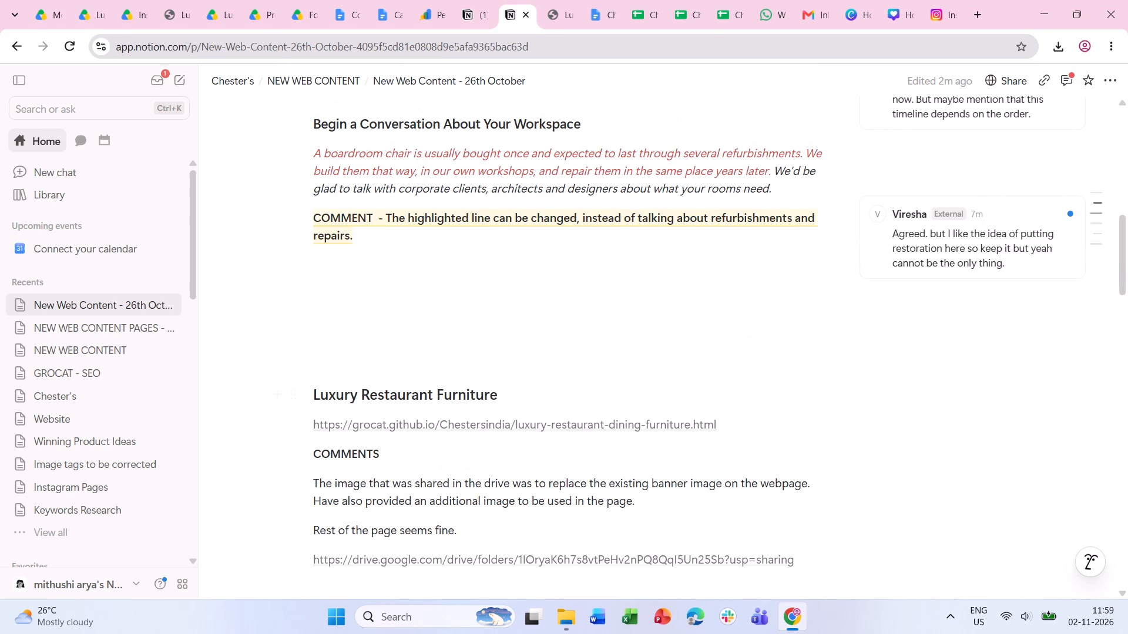
{"action": "scroll", "coordinate": [439, 408], "scroll_direction": "down", "scroll_amount": 2}
{"action": "left_click_drag", "start_coordinate": [314, 247], "coordinate": [629, 332]}
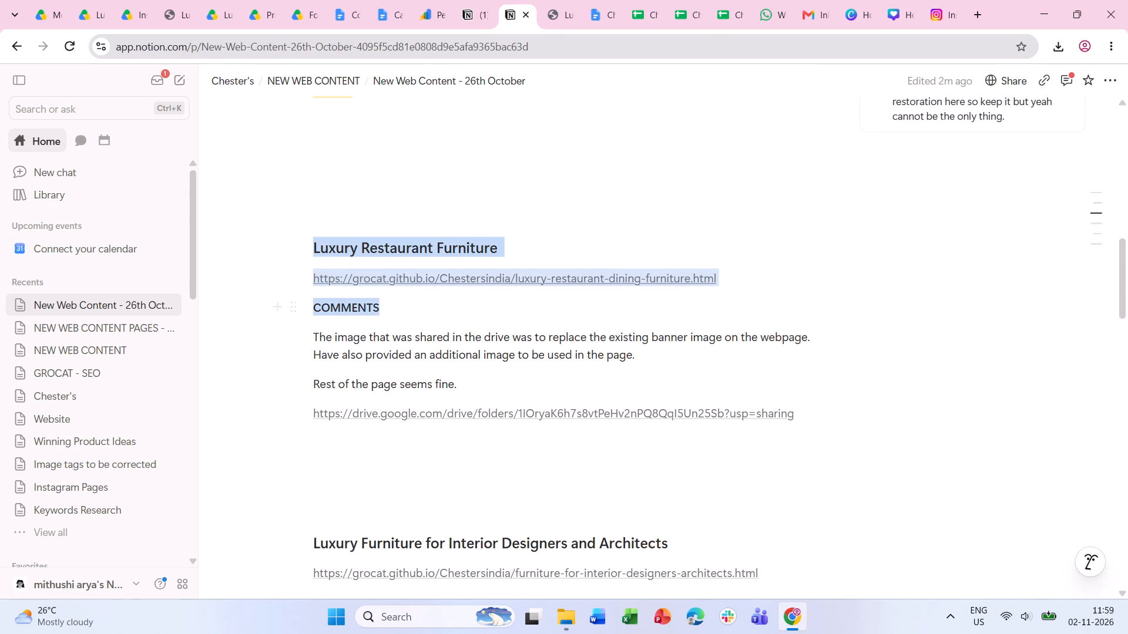
{"action": "left_click_drag", "start_coordinate": [629, 332], "coordinate": [793, 409]}
{"action": "key", "text": "ctrl+c"}
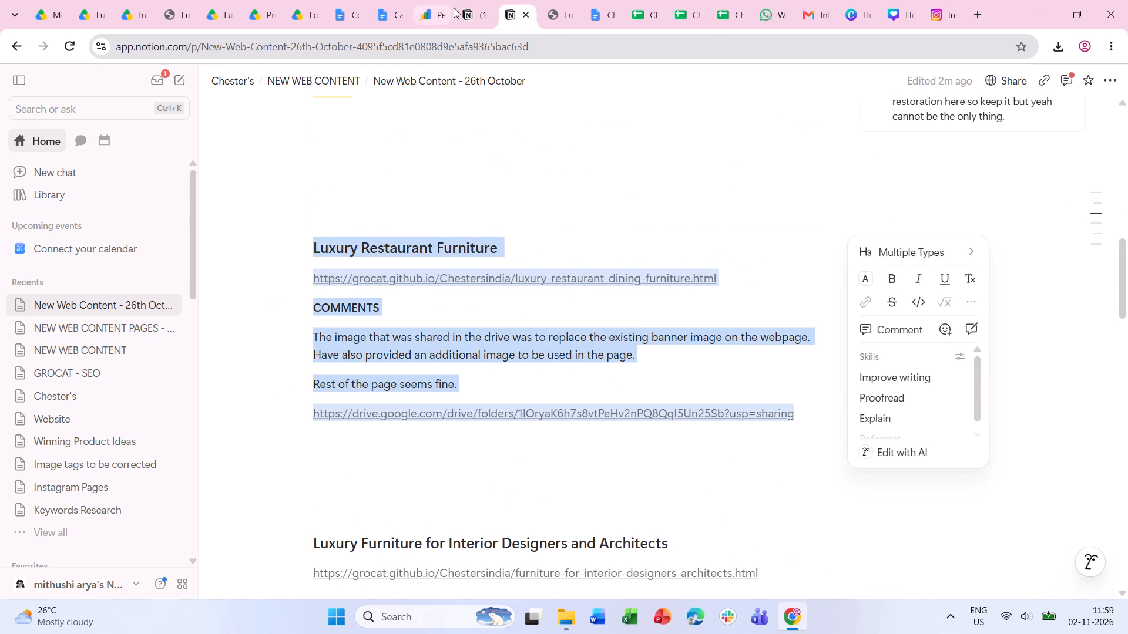
{"action": "left_click", "coordinate": [460, 7]}
{"action": "key", "text": "ctrl+v"}
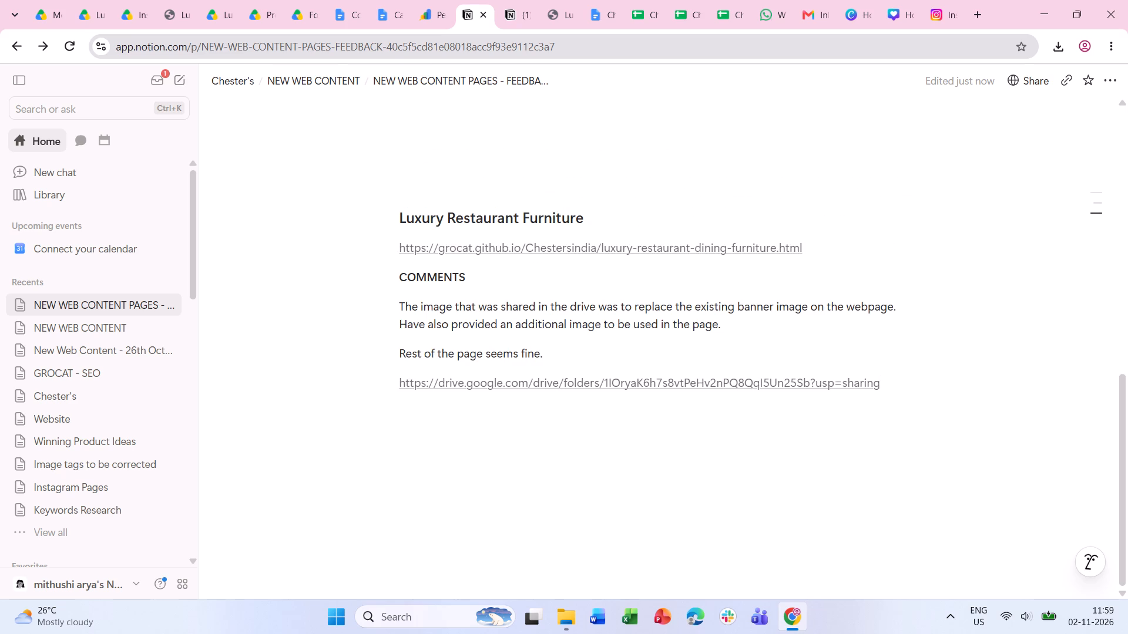
{"action": "scroll", "coordinate": [630, 452], "scroll_direction": "up", "scroll_amount": 2}
{"action": "scroll", "coordinate": [805, 451], "scroll_direction": "down", "scroll_amount": 2}
{"action": "key", "text": "Return"}
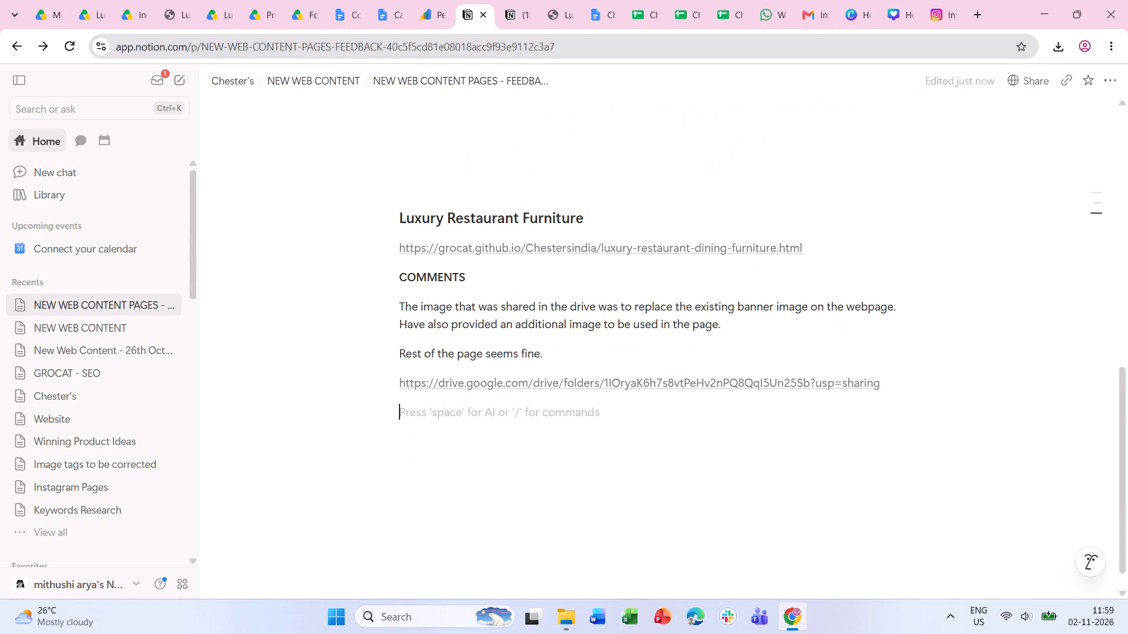
{"action": "key", "text": "Return"}
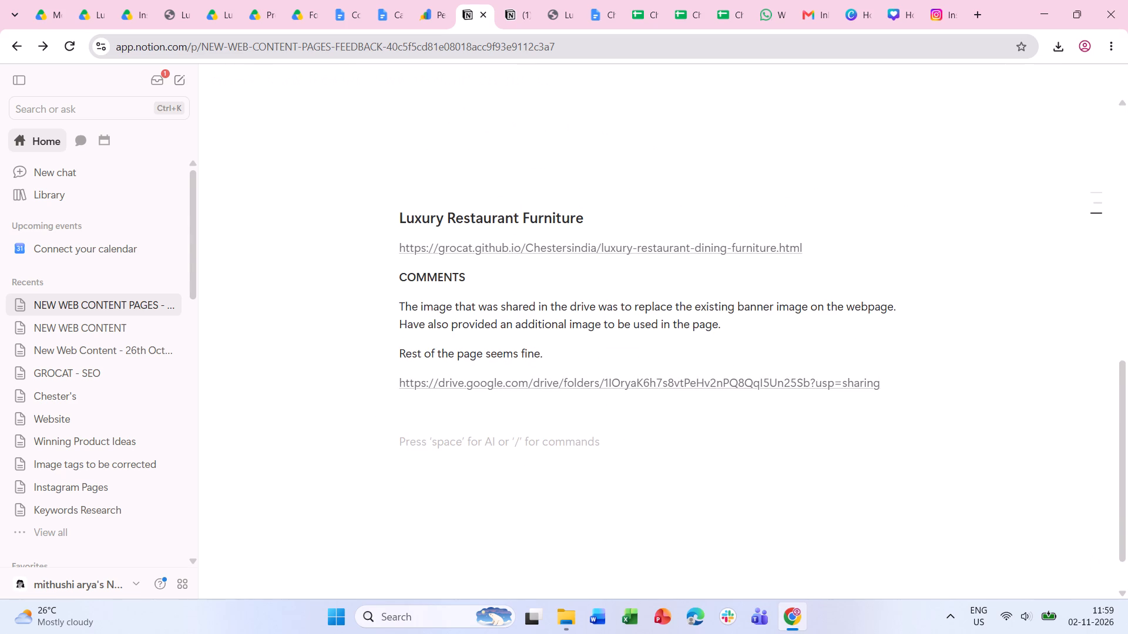
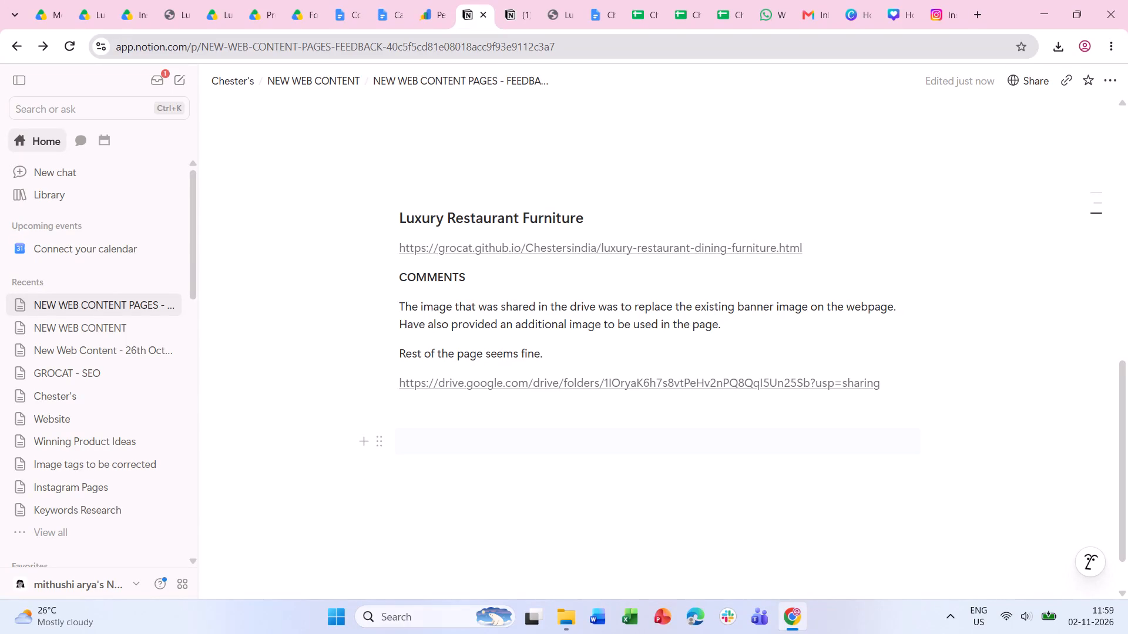
Add another blank line below the Luxury Restaurant Furniture section's drive link on the feedback page.
{"action": "left_click", "coordinate": [647, 450]}
{"action": "scroll", "coordinate": [655, 450], "scroll_direction": "up", "scroll_amount": 2}
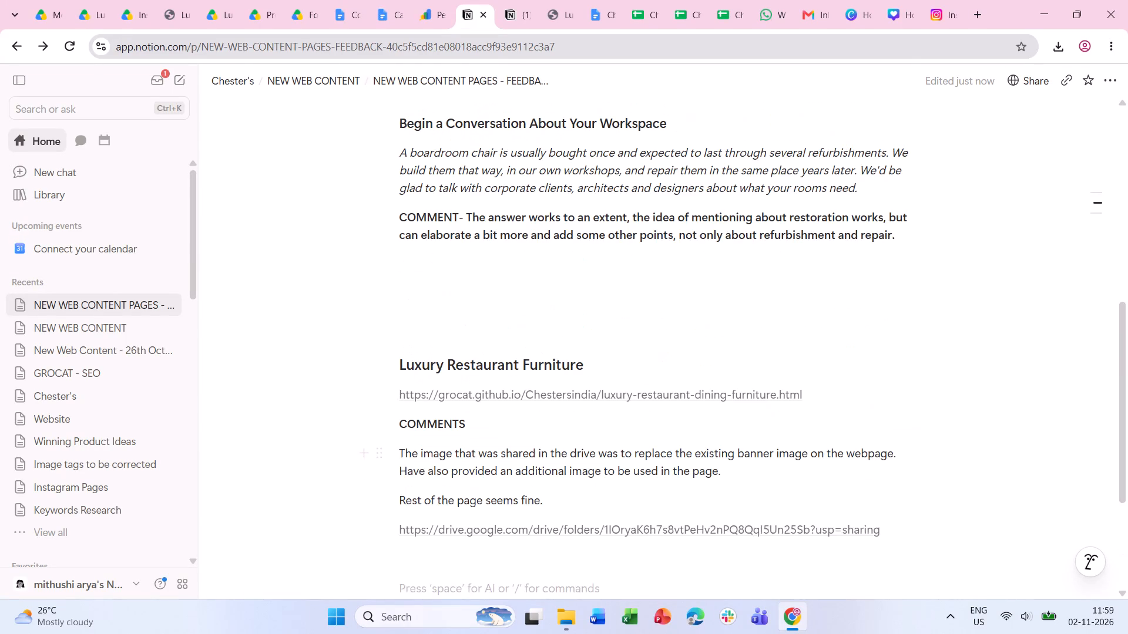
{"action": "scroll", "coordinate": [666, 430], "scroll_direction": "up", "scroll_amount": 7}
{"action": "scroll", "coordinate": [666, 429], "scroll_direction": "down", "scroll_amount": 5}
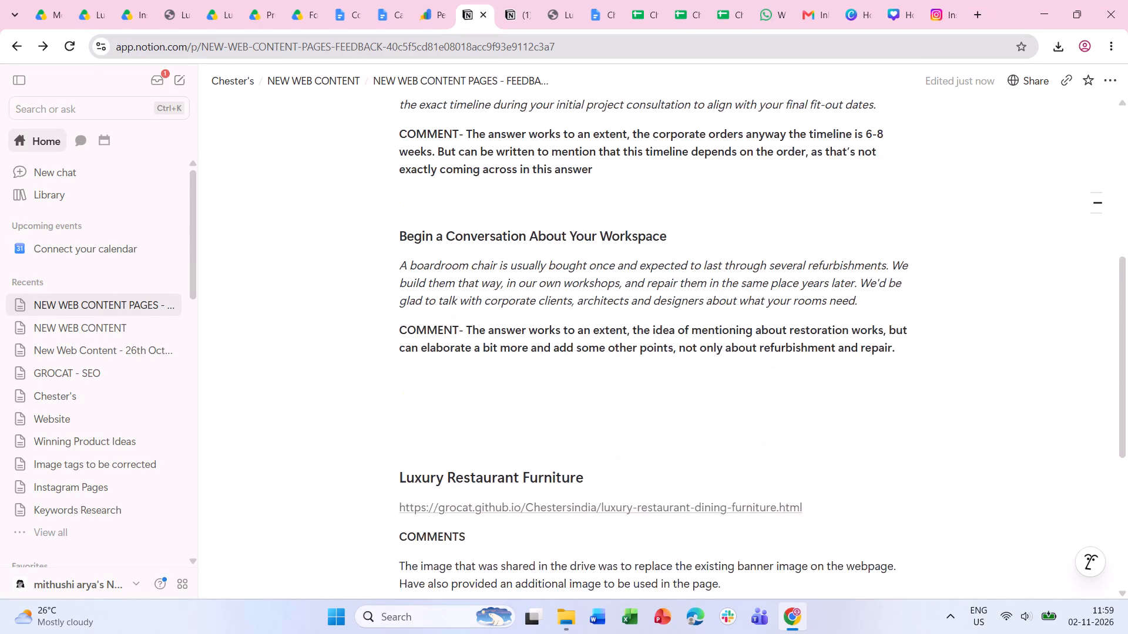
{"action": "scroll", "coordinate": [666, 429], "scroll_direction": "down", "scroll_amount": 4}
{"action": "key", "text": "Return"}
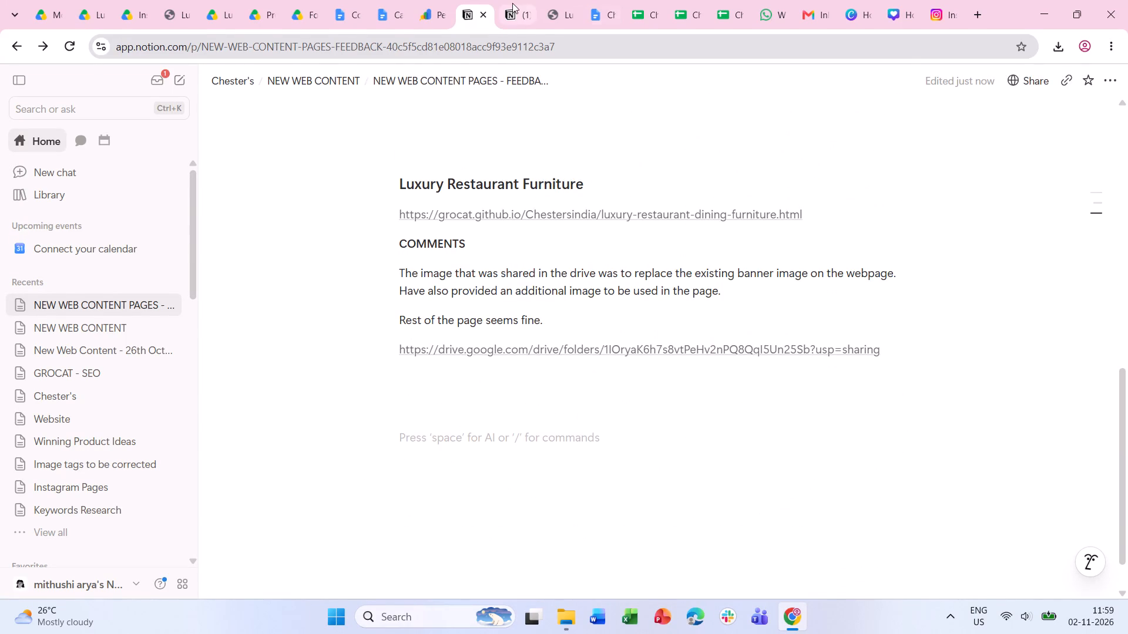
On the 26th October page, select the Luxury Furniture for Interior Designers and Architects section from its heading through the webpage screenshot.
{"action": "left_click", "coordinate": [512, 3]}
{"action": "left_click", "coordinate": [481, 456]}
{"action": "scroll", "coordinate": [852, 443], "scroll_direction": "up", "scroll_amount": 2}
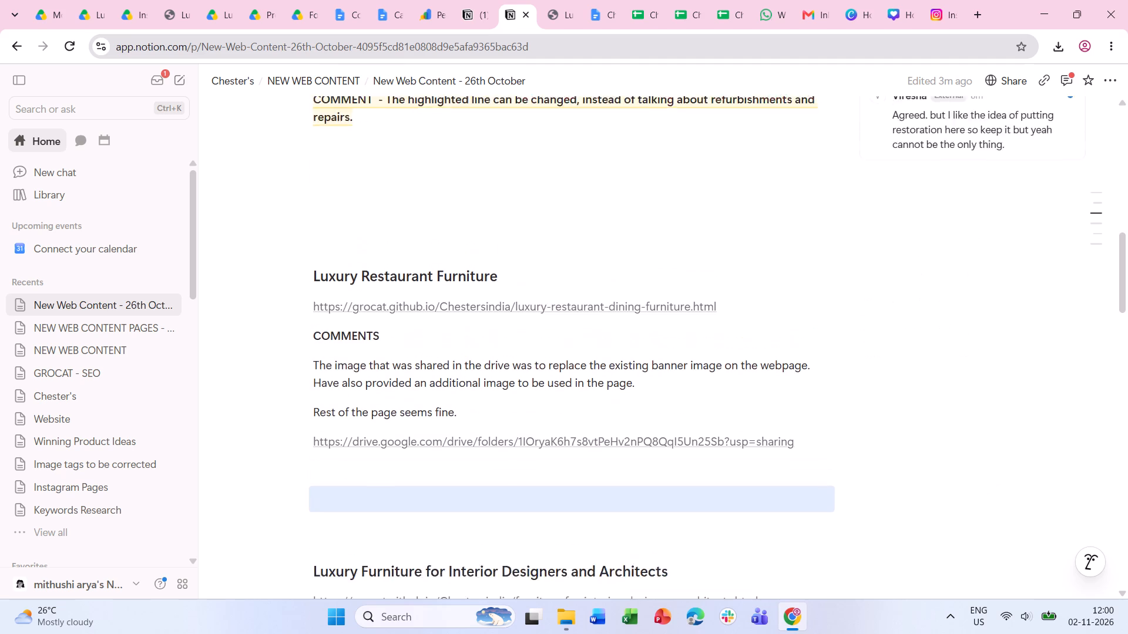
{"action": "scroll", "coordinate": [852, 443], "scroll_direction": "down", "scroll_amount": 7}
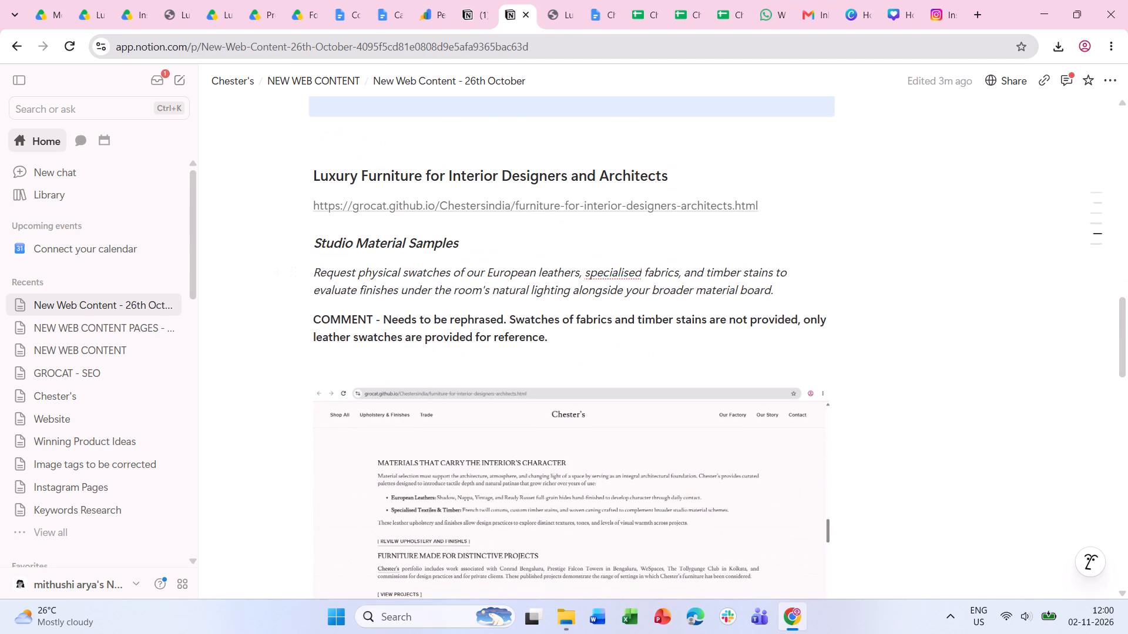
{"action": "scroll", "coordinate": [1003, 381], "scroll_direction": "down", "scroll_amount": 2}
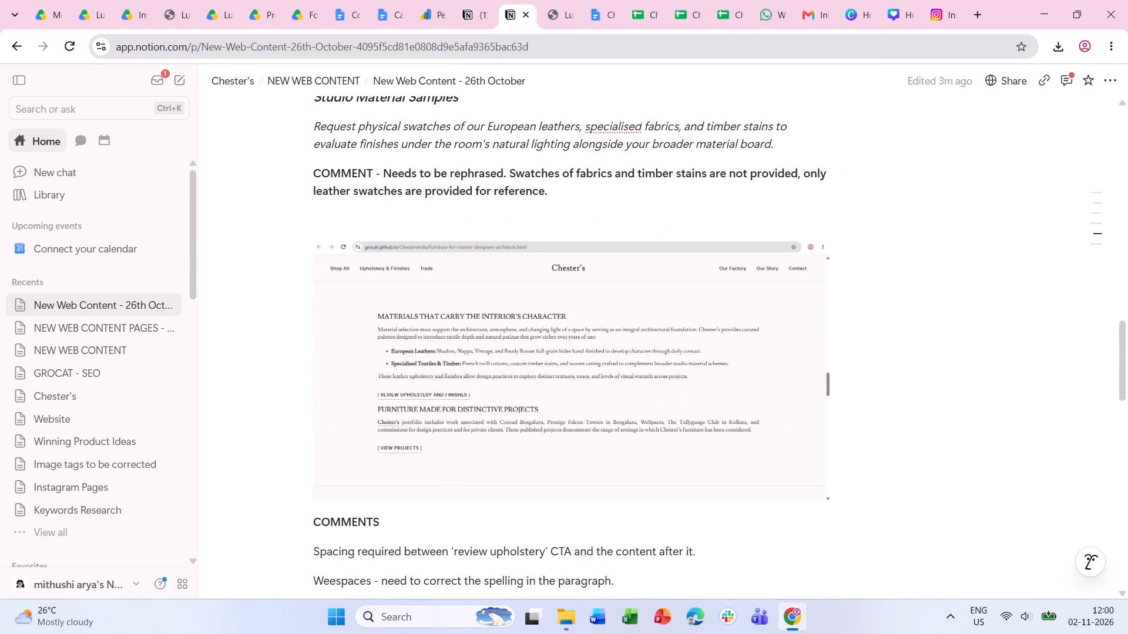
{"action": "scroll", "coordinate": [1003, 381], "scroll_direction": "down", "scroll_amount": 3}
{"action": "scroll", "coordinate": [1003, 381], "scroll_direction": "up", "scroll_amount": 2}
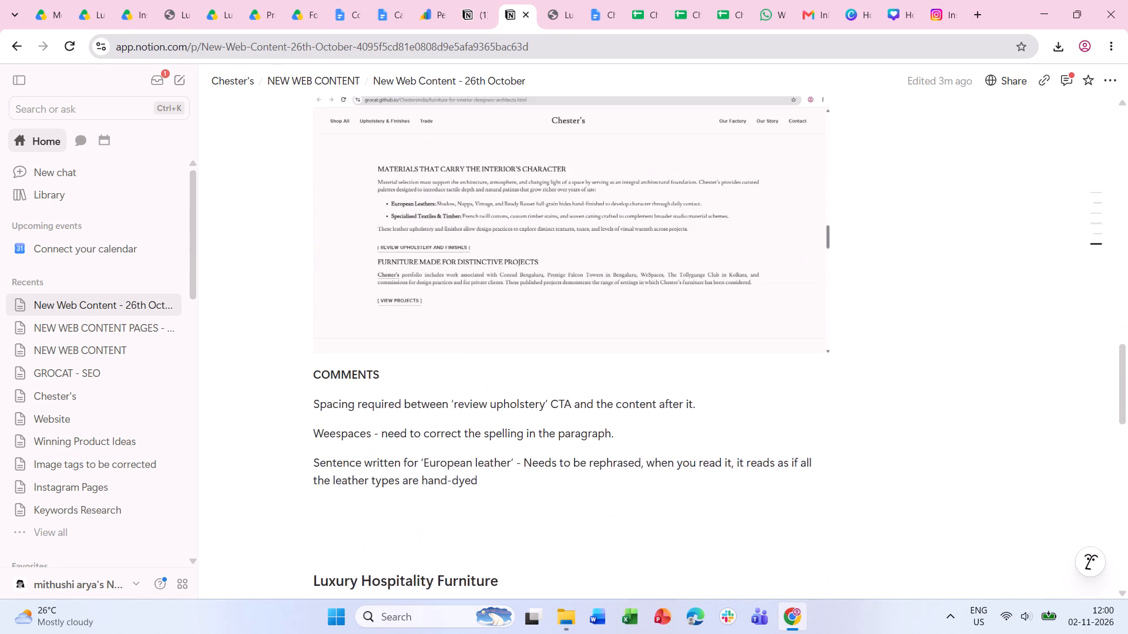
{"action": "scroll", "coordinate": [1003, 381], "scroll_direction": "up", "scroll_amount": 2}
{"action": "scroll", "coordinate": [333, 214], "scroll_direction": "up", "scroll_amount": 1}
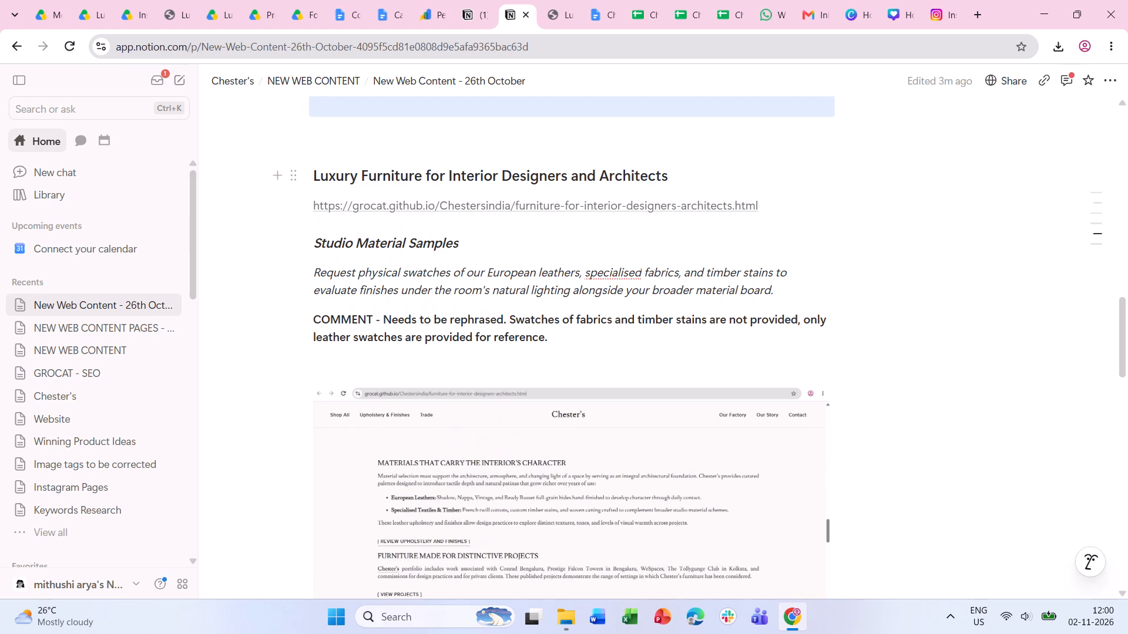
{"action": "left_click_drag", "start_coordinate": [312, 175], "coordinate": [747, 327]}
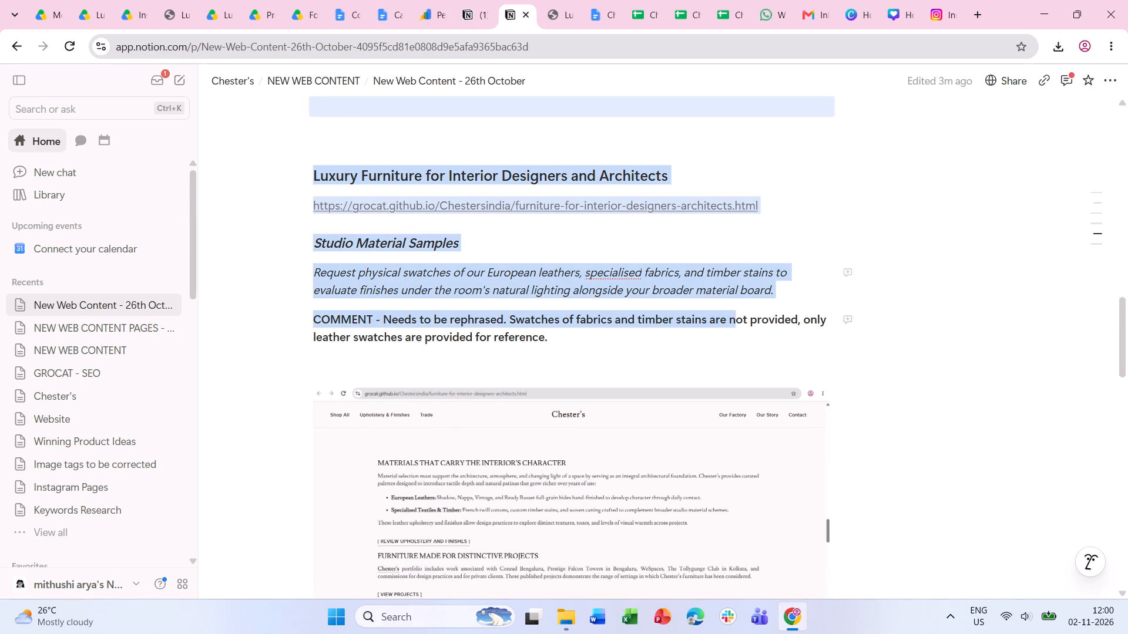
{"action": "left_click_drag", "start_coordinate": [747, 327], "coordinate": [838, 362]}
{"action": "scroll", "coordinate": [838, 362], "scroll_direction": "up", "scroll_amount": 10}
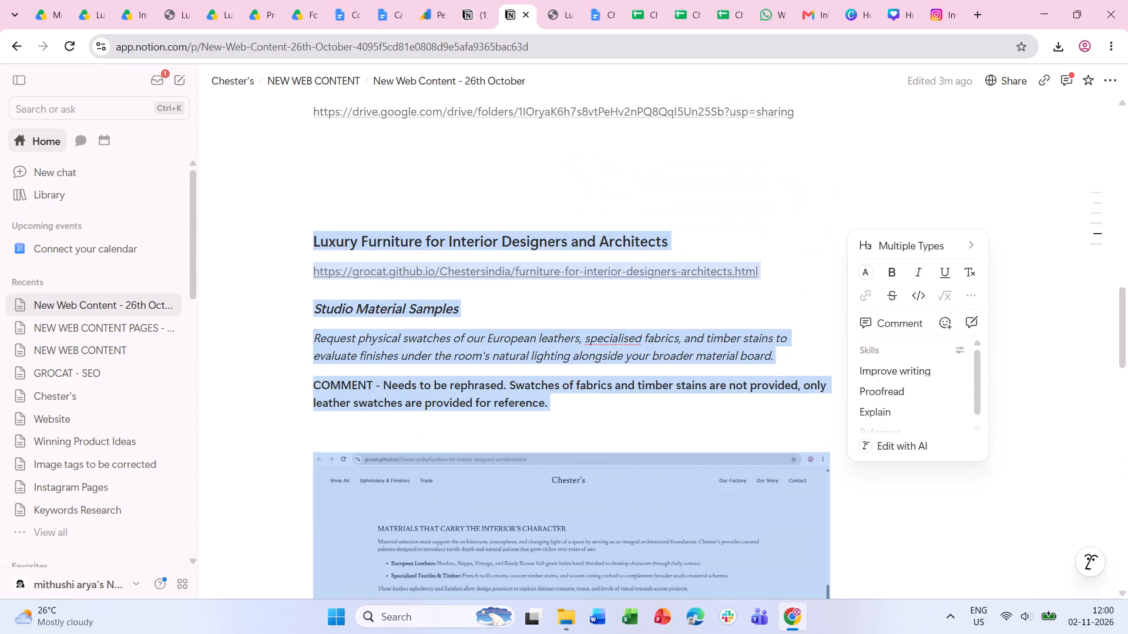
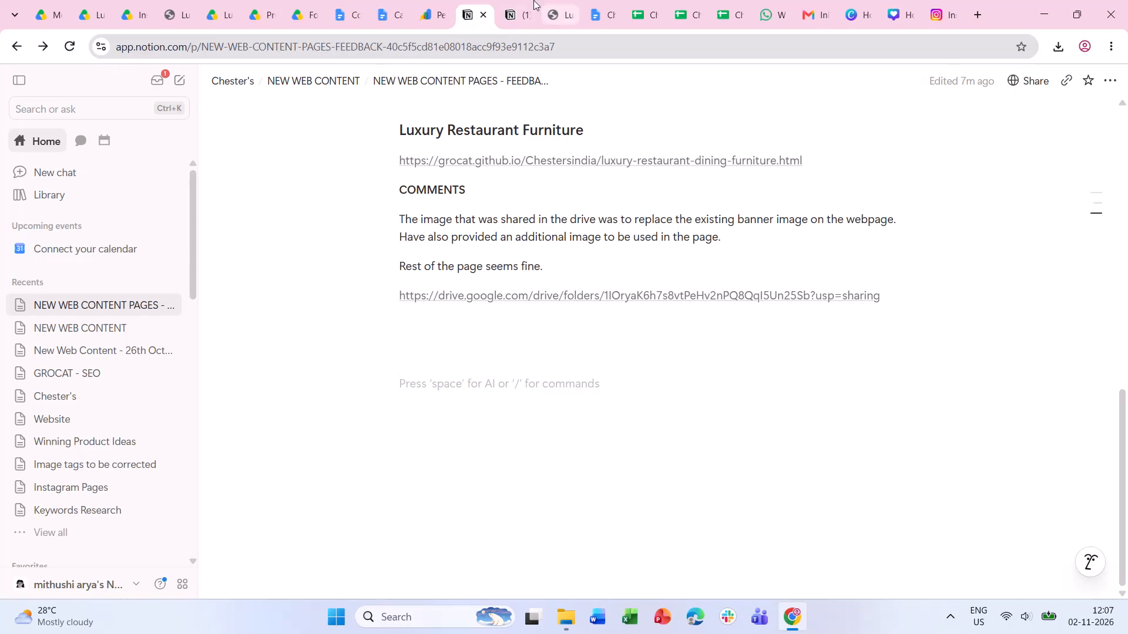
Return to the 26th October page and clear the selection that runs past the interior designers section into Luxury Hospitality Furniture.
{"action": "left_click", "coordinate": [514, 0]}
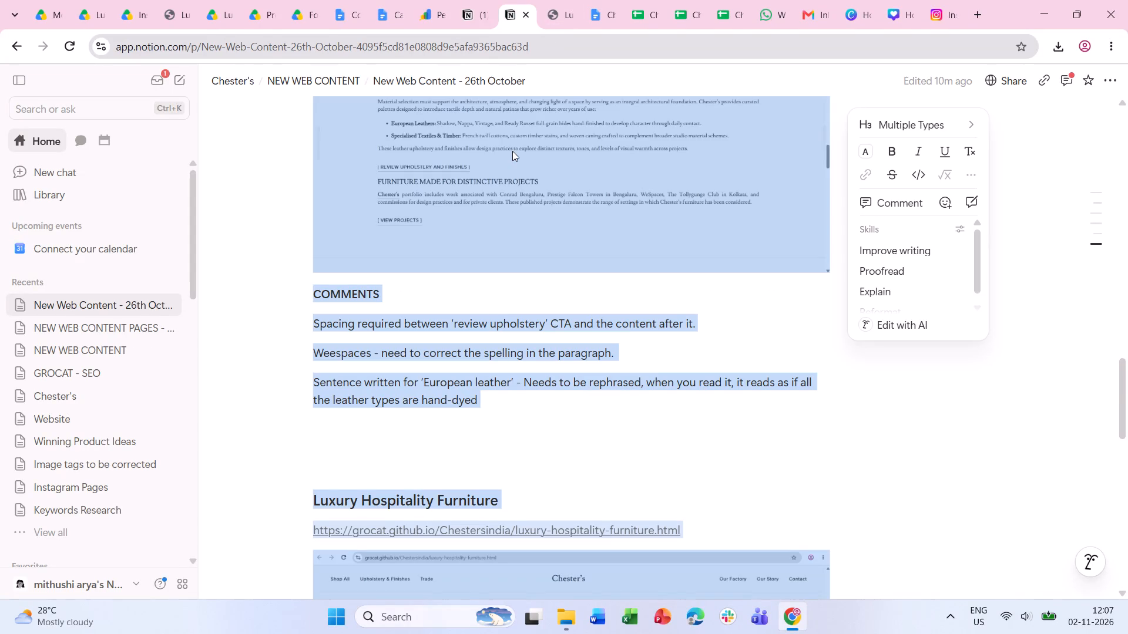
{"action": "left_click", "coordinate": [617, 445]}
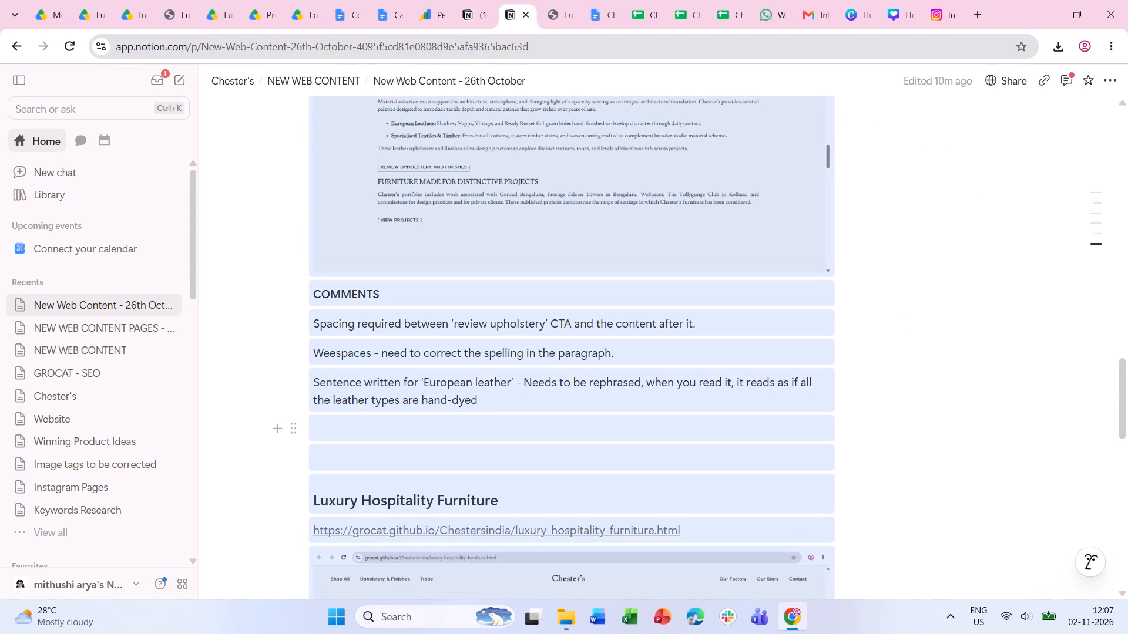
{"action": "scroll", "coordinate": [860, 380], "scroll_direction": "up", "scroll_amount": 7}
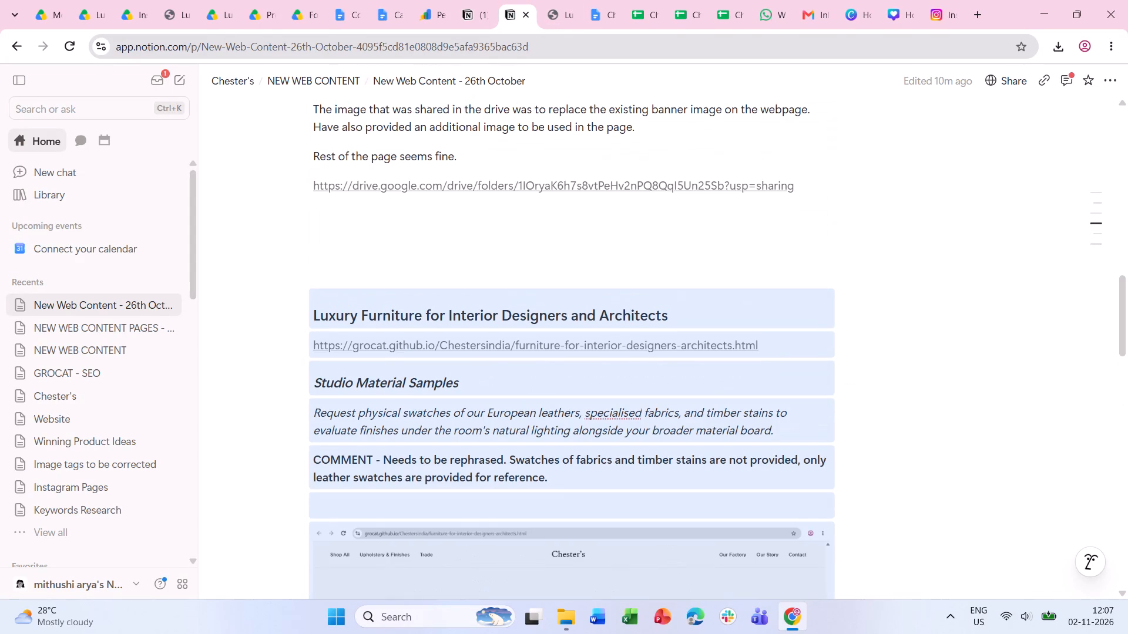
{"action": "scroll", "coordinate": [860, 380], "scroll_direction": "down", "scroll_amount": 5}
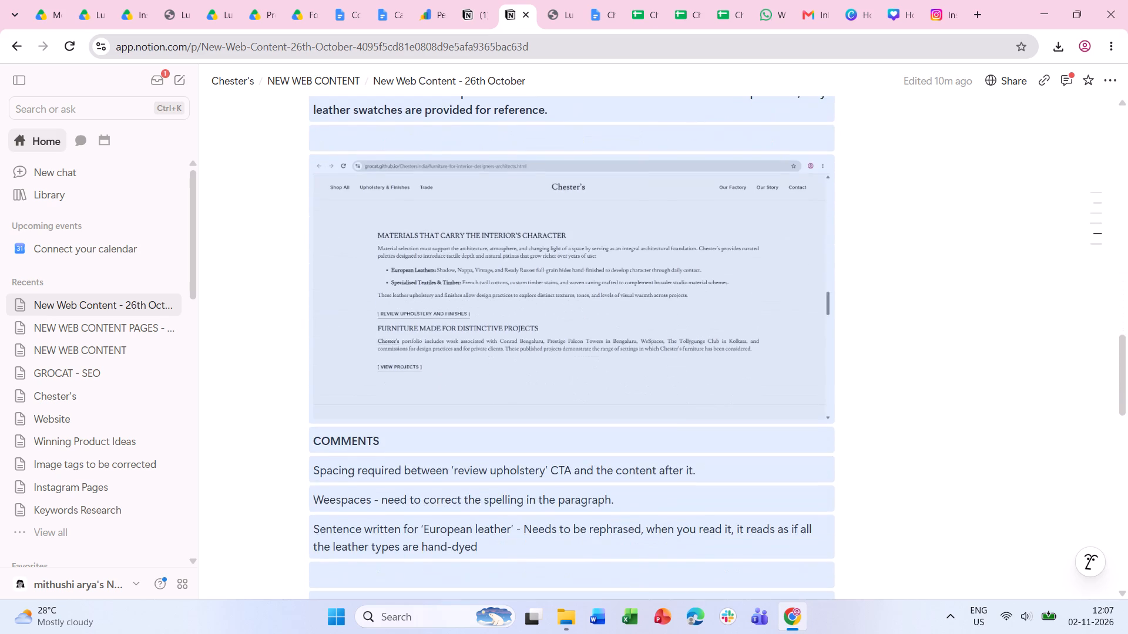
{"action": "scroll", "coordinate": [861, 377], "scroll_direction": "down", "scroll_amount": 3}
{"action": "scroll", "coordinate": [753, 336], "scroll_direction": "up", "scroll_amount": 2}
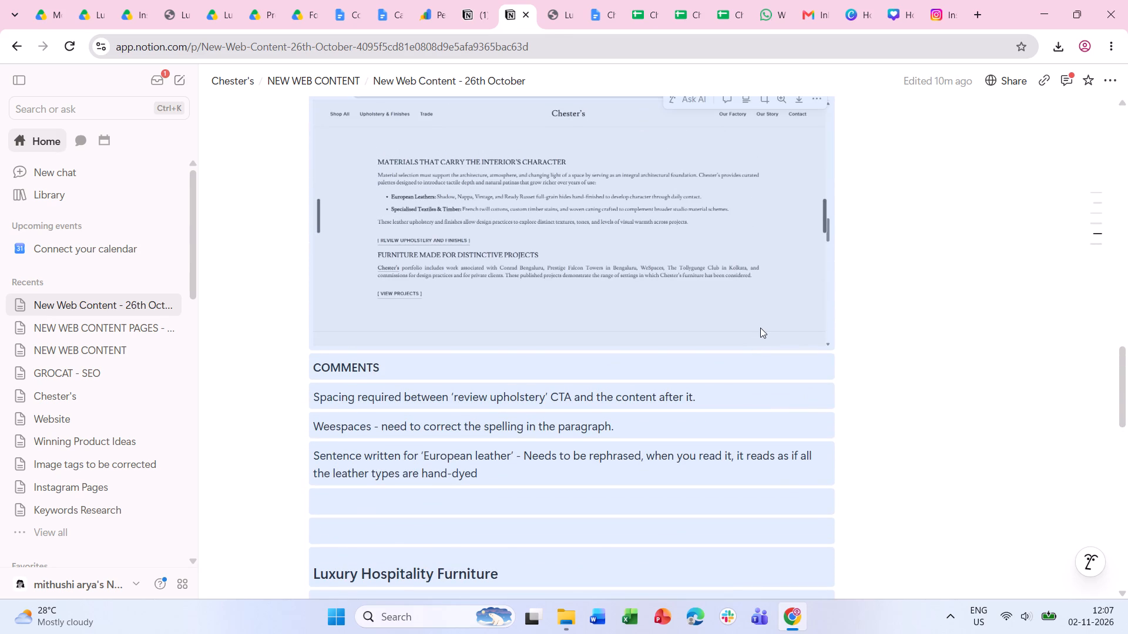
{"action": "left_click", "coordinate": [905, 332]}
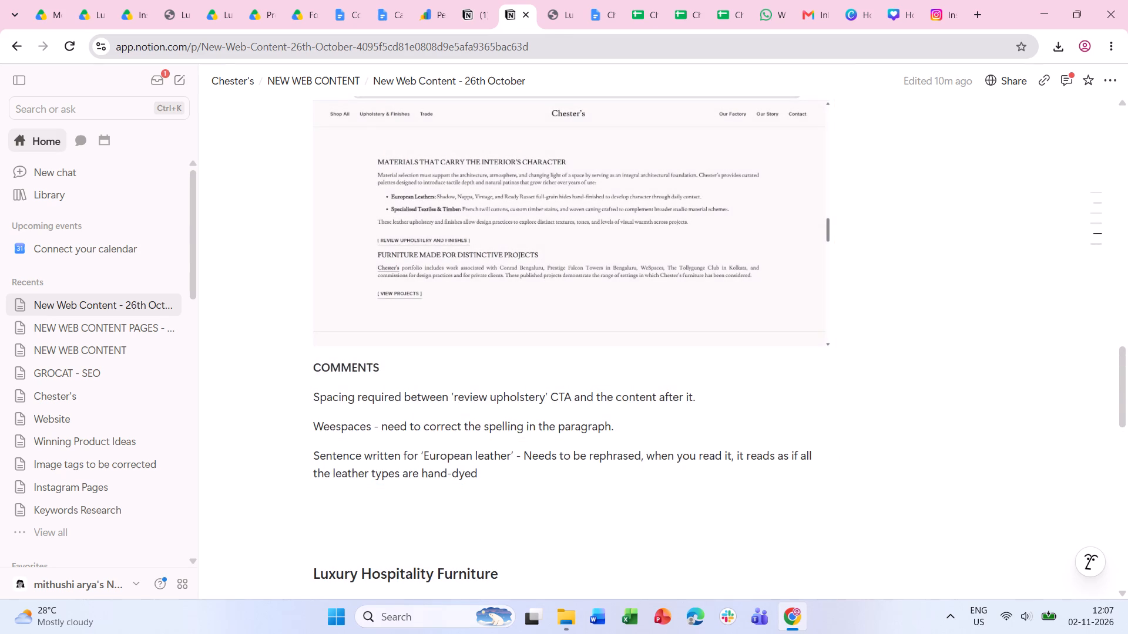
Copy the Luxury Furniture for Interior Designers and Architects section, from its heading through the 'European leather' comment.
{"action": "key", "text": "ctrl+minus"}
{"action": "key", "text": "ctrl+minus"}
{"action": "key", "text": "ctrl+minus"}
{"action": "scroll", "coordinate": [875, 321], "scroll_direction": "up", "scroll_amount": 2}
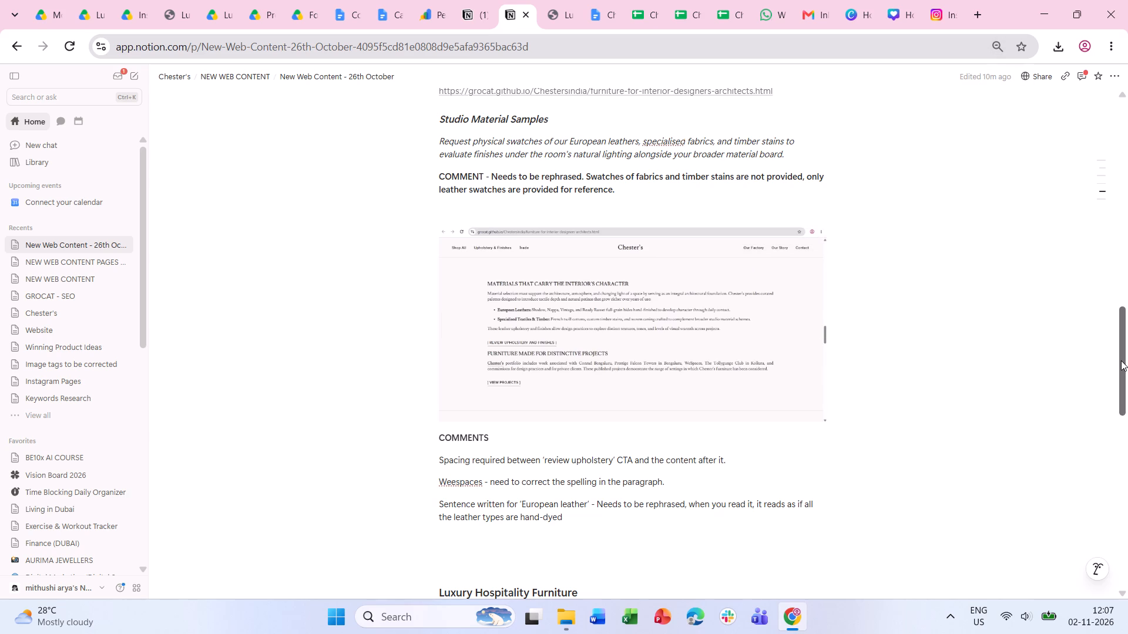
{"action": "left_click_drag", "start_coordinate": [1121, 360], "coordinate": [1123, 351]}
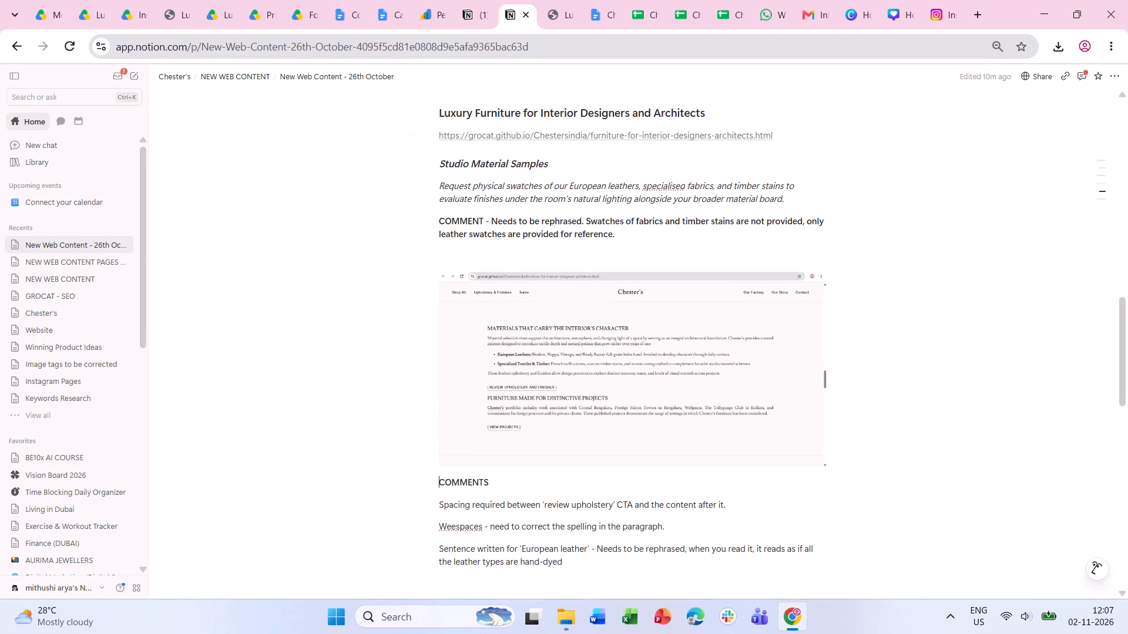
{"action": "left_click_drag", "start_coordinate": [437, 107], "coordinate": [455, 171]}
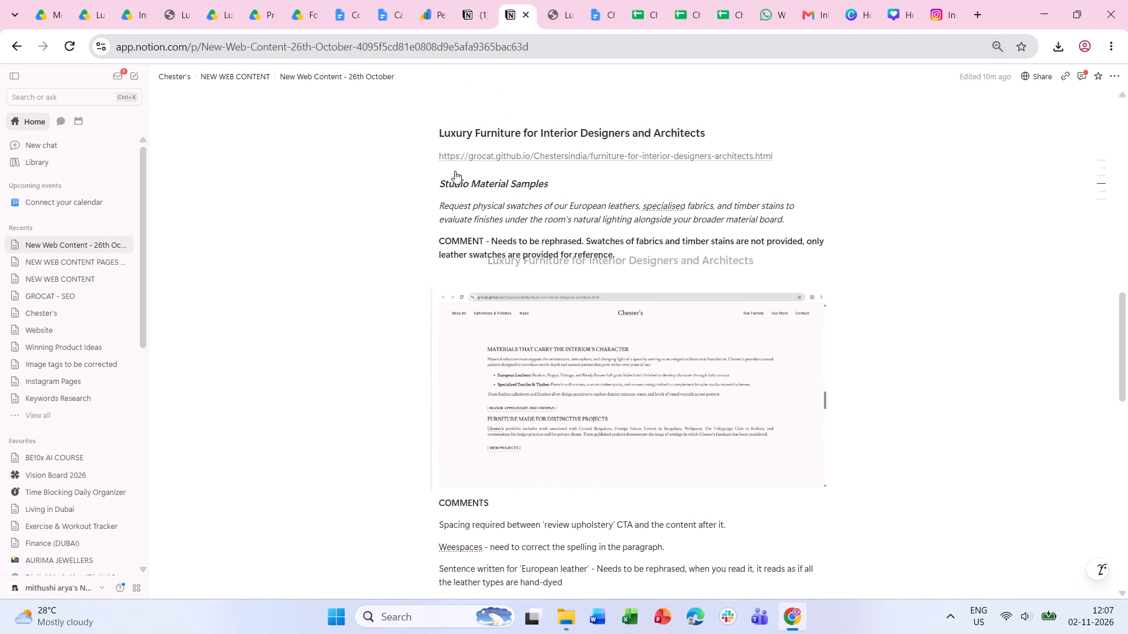
{"action": "left_click_drag", "start_coordinate": [455, 171], "coordinate": [424, 137]}
{"action": "left_click_drag", "start_coordinate": [439, 171], "coordinate": [449, 204]}
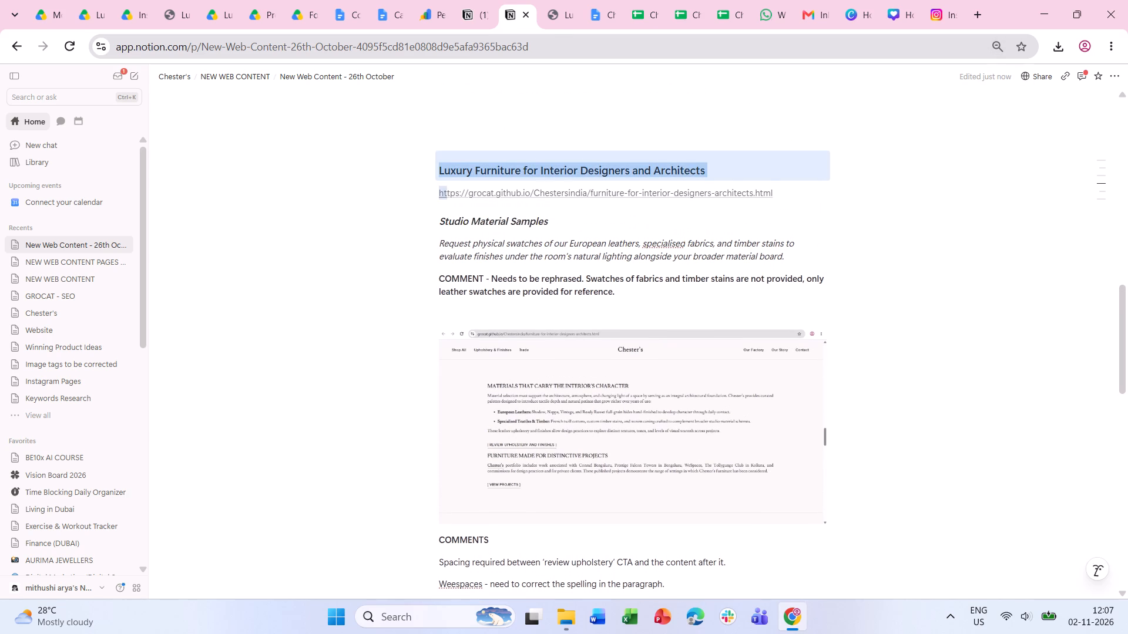
{"action": "left_click_drag", "start_coordinate": [449, 204], "coordinate": [598, 521]}
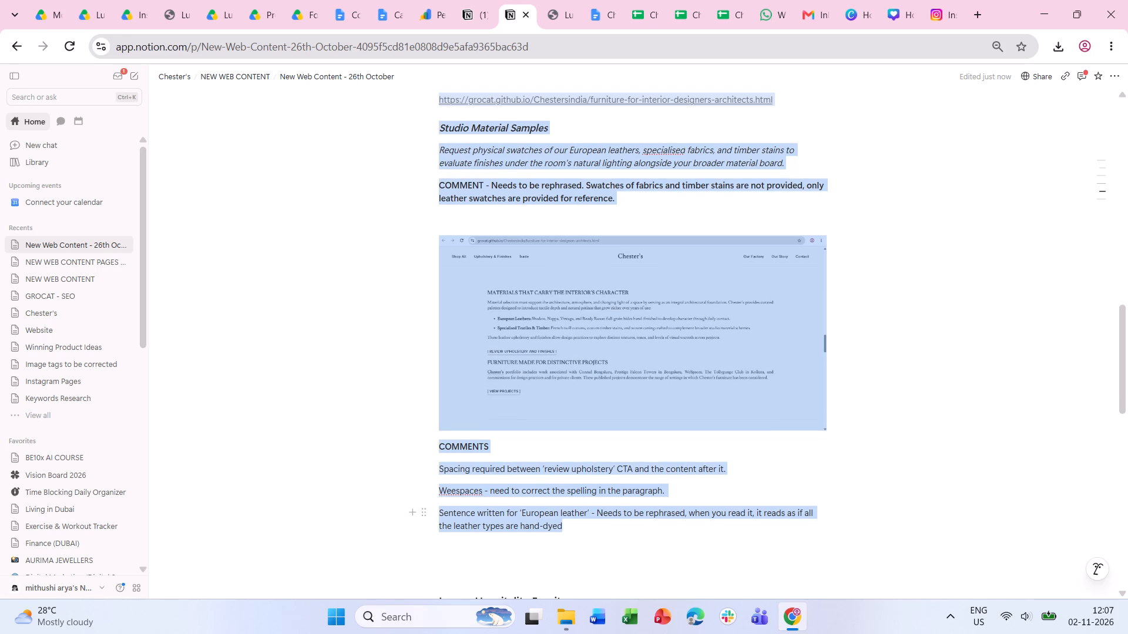
{"action": "left_click_drag", "start_coordinate": [598, 521], "coordinate": [586, 520]}
{"action": "key", "text": "ctrl+c"}
Paste the copied interior designers and architects section at the end of the NEW WEB CONTENT PAGES - FEEDBACK page.
{"action": "left_click", "coordinate": [461, 0]}
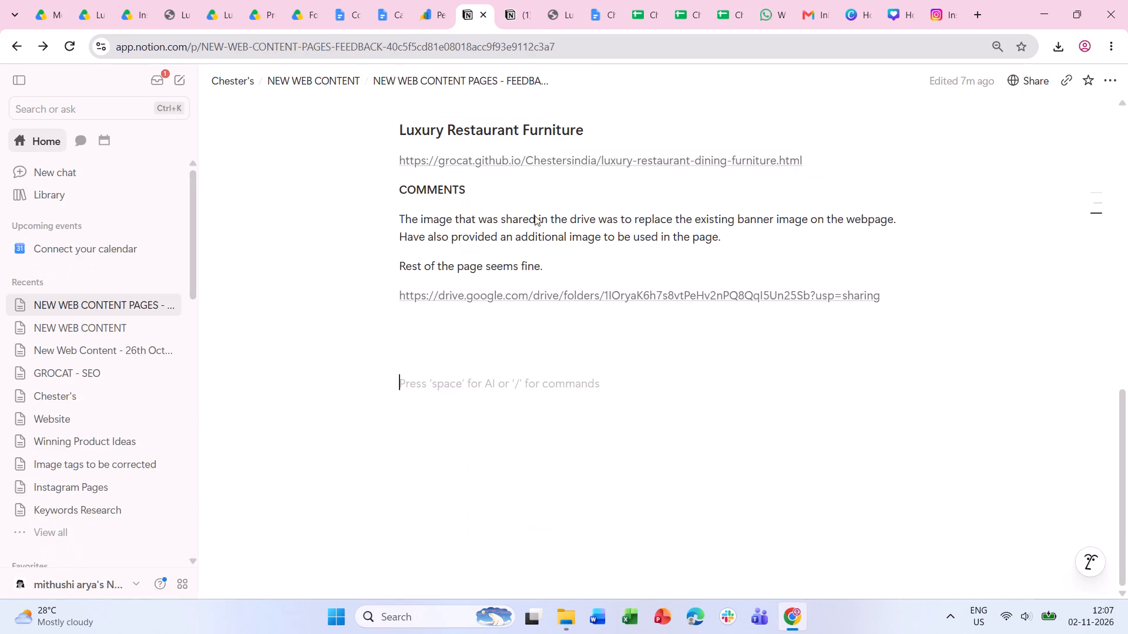
{"action": "key", "text": "ctrl+v"}
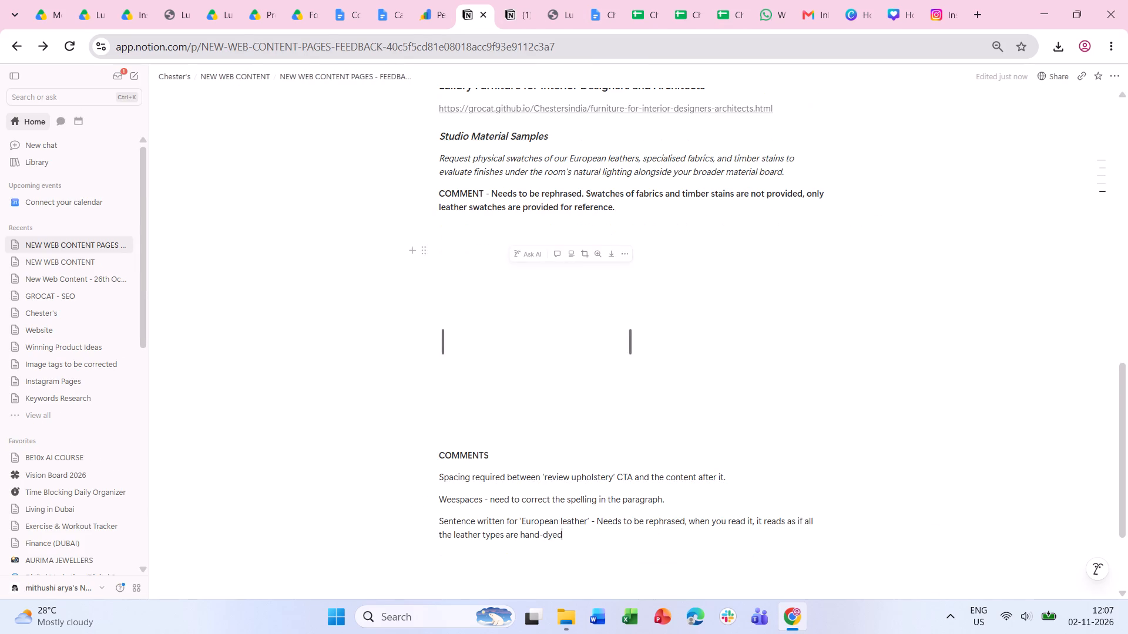
Add blank space between the Luxury Restaurant Furniture drive link and the Luxury Furniture for Interior Designers and Architects heading.
{"action": "scroll", "coordinate": [844, 345], "scroll_direction": "up", "scroll_amount": 7}
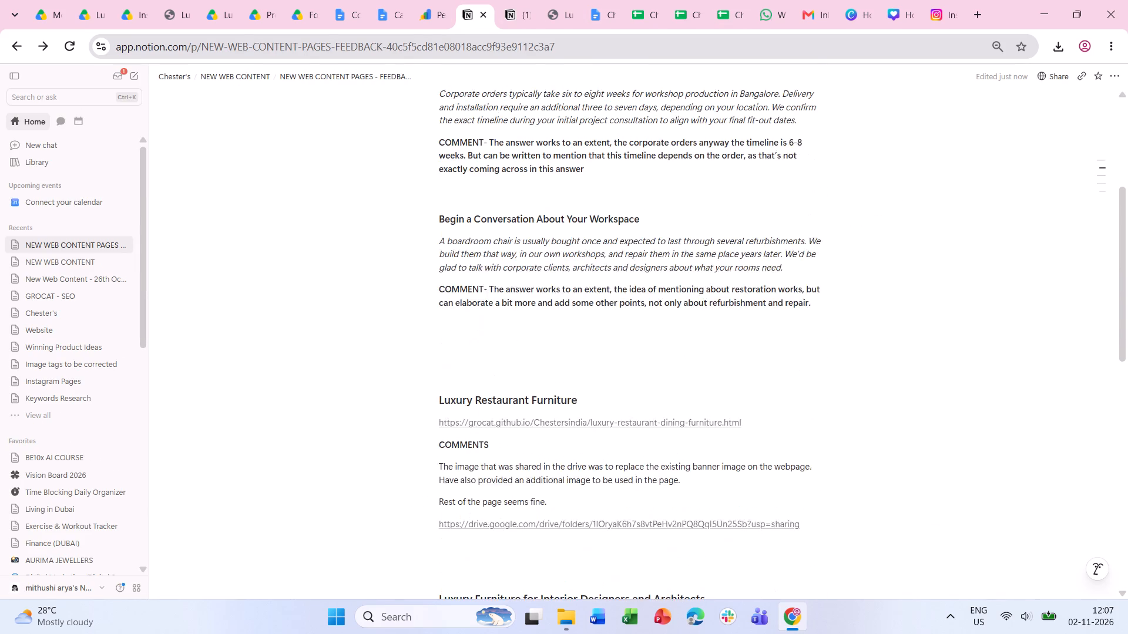
{"action": "scroll", "coordinate": [874, 311], "scroll_direction": "down", "scroll_amount": 3}
{"action": "left_click", "coordinate": [521, 356]}
{"action": "key", "text": "Return"}
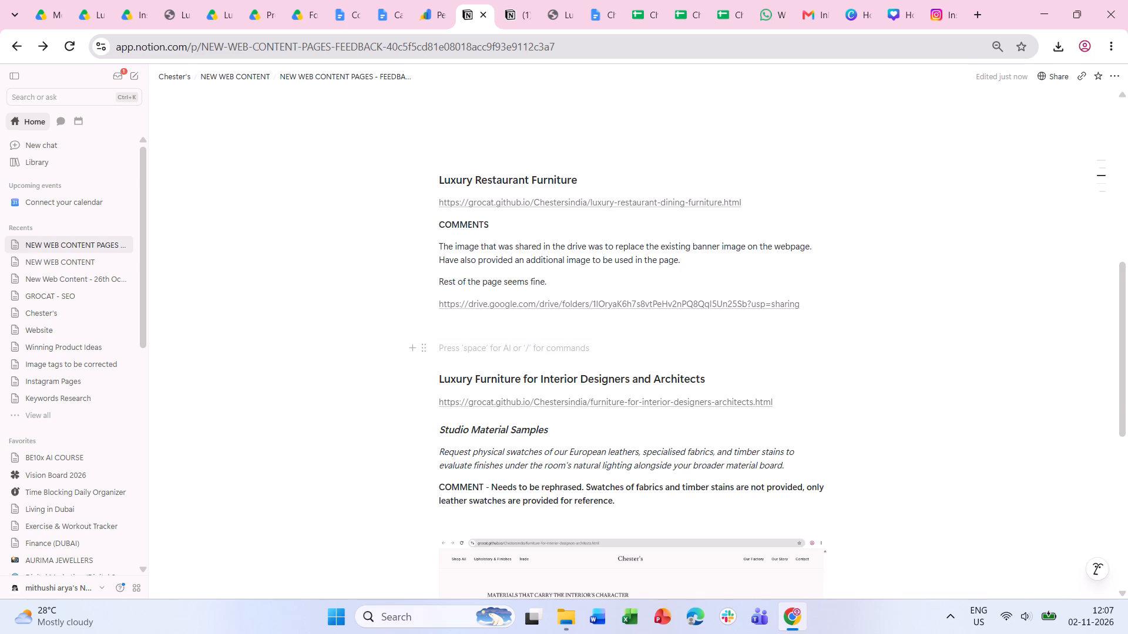
{"action": "key", "text": "Return"}
{"action": "left_click", "coordinate": [902, 341]}
{"action": "scroll", "coordinate": [914, 364], "scroll_direction": "down", "scroll_amount": 1}
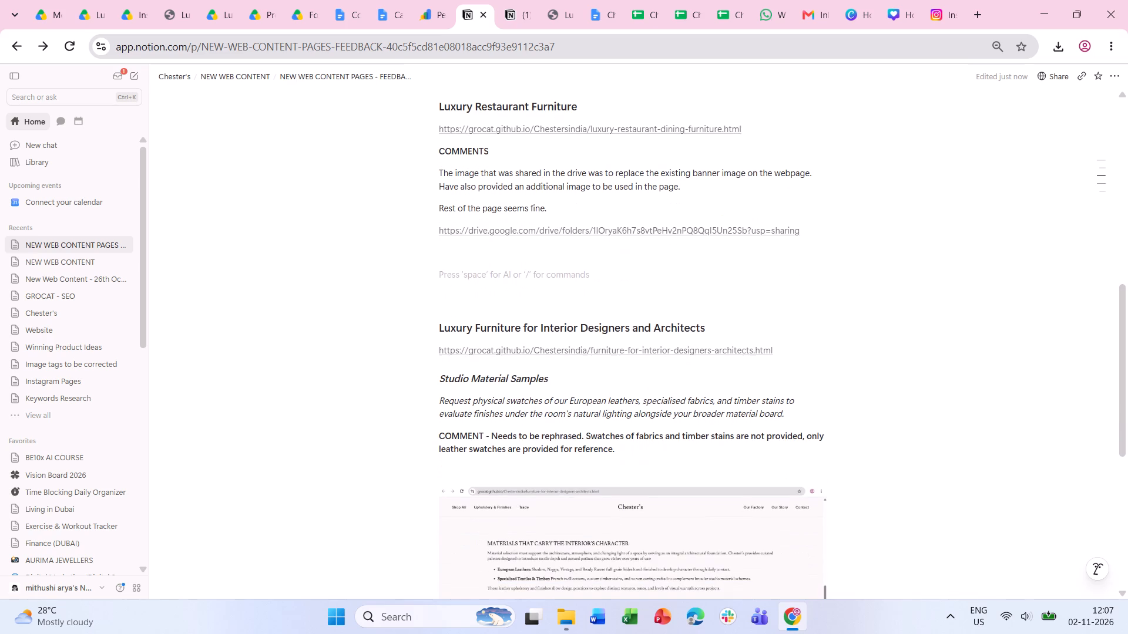
Insert the line "LINK TO THE IMAGES:" below "Rest of the page seems fine." in the Luxury Restaurant Furniture section.
{"action": "left_click", "coordinate": [587, 208]}
{"action": "key", "text": "Return"}
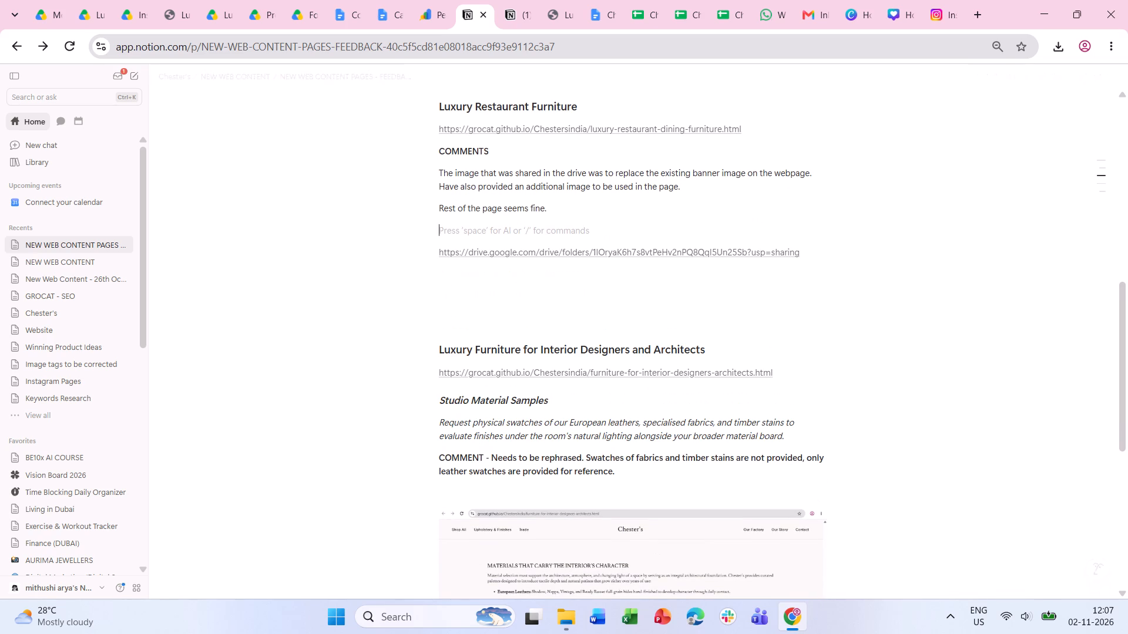
{"action": "type", "text": "IMAGE"}
{"action": "key", "text": "shift+BackSpace"}
{"action": "key", "text": "shift+BackSpace"}
{"action": "key", "text": "shift+BackSpace"}
{"action": "key", "text": "shift+BackSpace"}
{"action": "key", "text": "shift+BackSpace"}
{"action": "type", "text": "LINK TO THE IMAGES"}
{"action": "key", "text": "shift+colon"}
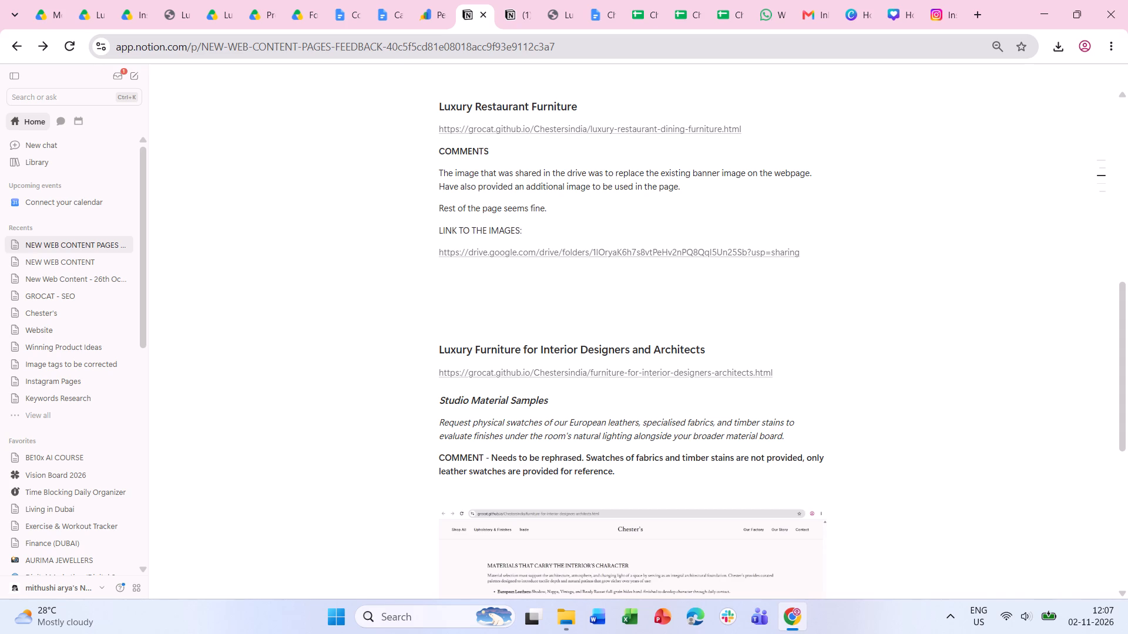
Cut the Luxury Restaurant Furniture drive folder link and paste it after the "LINK TO THE IMAGES:" label.
{"action": "left_click", "coordinate": [437, 254]}
{"action": "triple_click", "coordinate": [437, 253]}
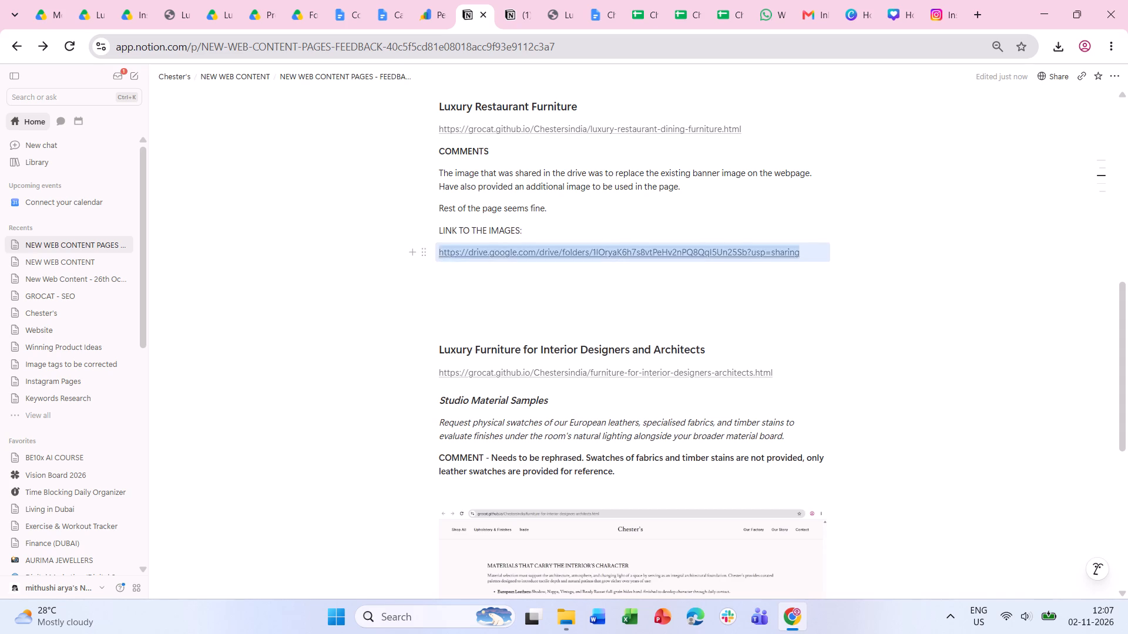
{"action": "left_click", "coordinate": [437, 253]}
{"action": "left_click", "coordinate": [437, 253]}
{"action": "left_click_drag", "start_coordinate": [437, 253], "coordinate": [457, 247]}
{"action": "key", "text": "ctrl+c"}
{"action": "key", "text": "ctrl+x"}
{"action": "left_click", "coordinate": [548, 231]}
{"action": "key", "text": "space"}
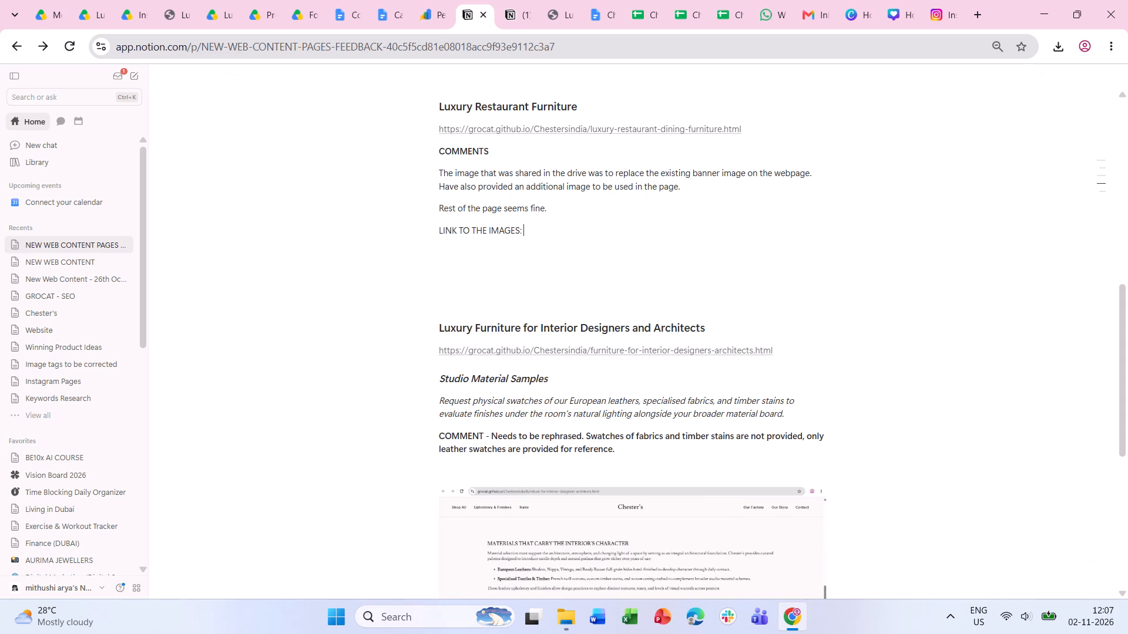
{"action": "key", "text": "ctrl+v"}
{"action": "left_click", "coordinate": [877, 309]}
Start a blank line below the 'European leather' comment at the end of the feedback page.
{"action": "scroll", "coordinate": [928, 377], "scroll_direction": "down", "scroll_amount": 2}
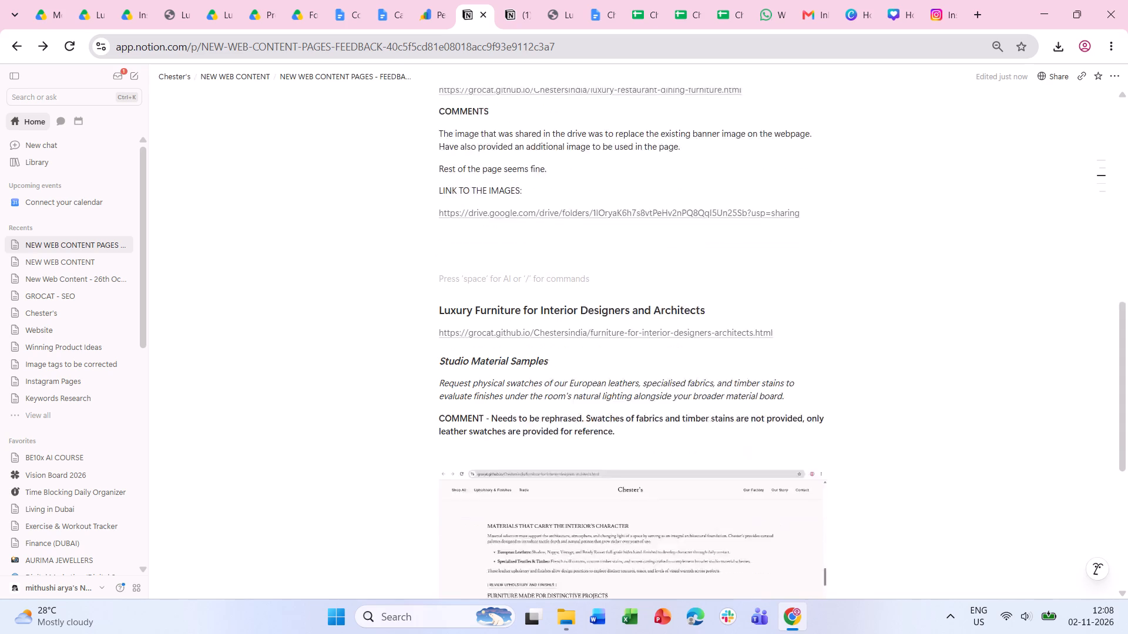
{"action": "scroll", "coordinate": [926, 392], "scroll_direction": "down", "scroll_amount": 5}
{"action": "left_click", "coordinate": [580, 446]}
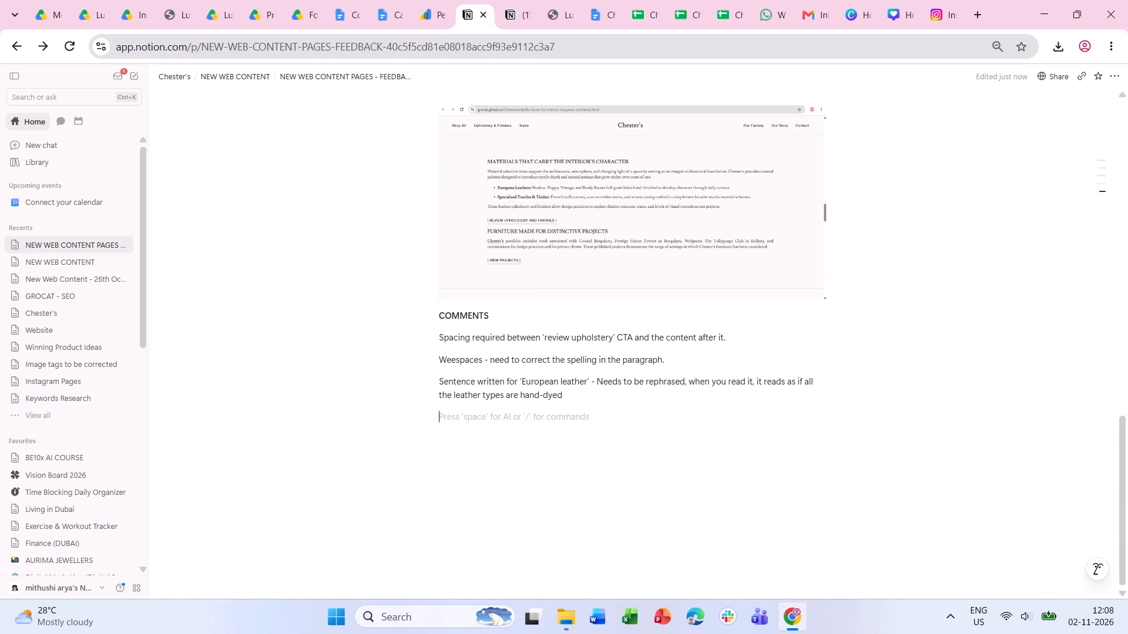
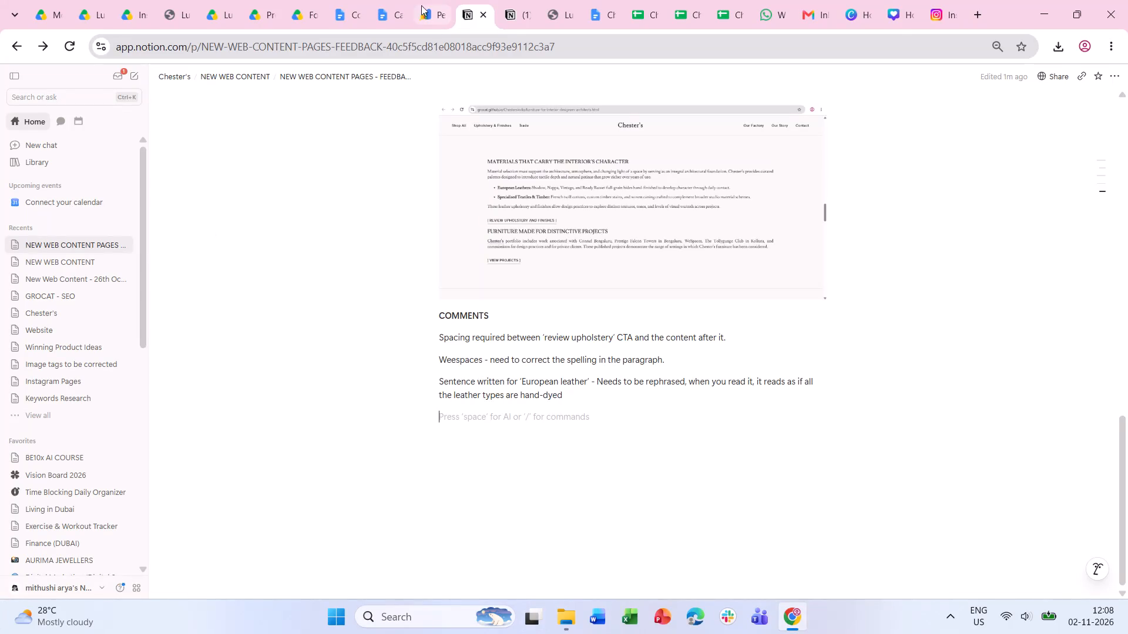
Copy the whole Luxury Hospitality Furniture section from the 26th October page and paste it below blank lines at the end of the feedback page.
{"action": "left_click", "coordinate": [498, 0]}
{"action": "scroll", "coordinate": [749, 355], "scroll_direction": "down", "scroll_amount": 3}
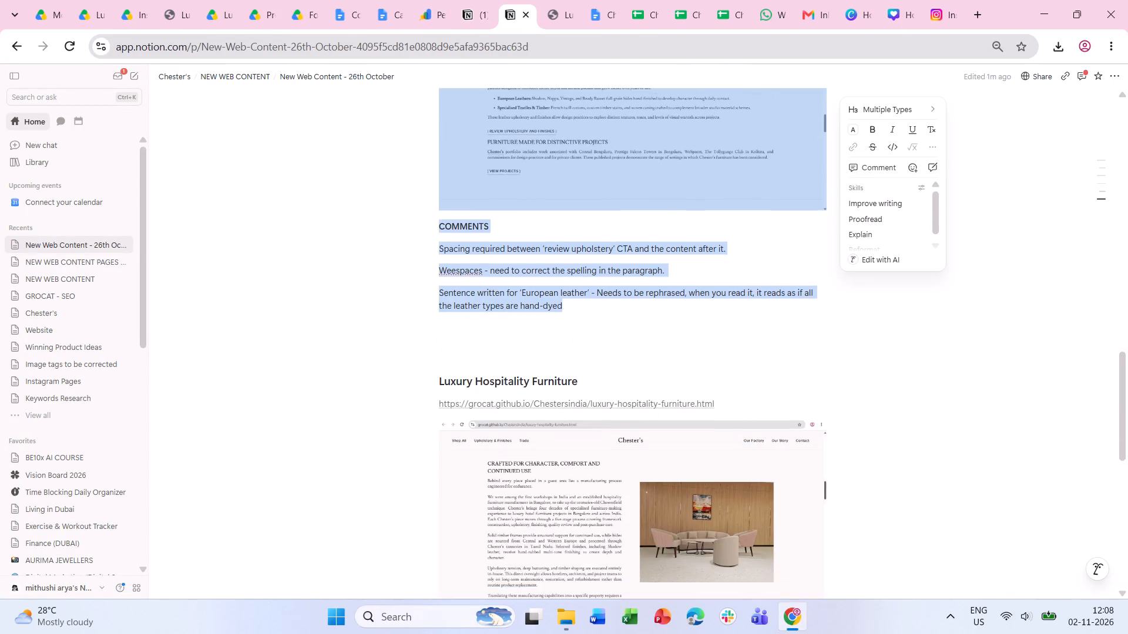
{"action": "scroll", "coordinate": [749, 355], "scroll_direction": "down", "scroll_amount": 3}
{"action": "left_click", "coordinate": [903, 418]}
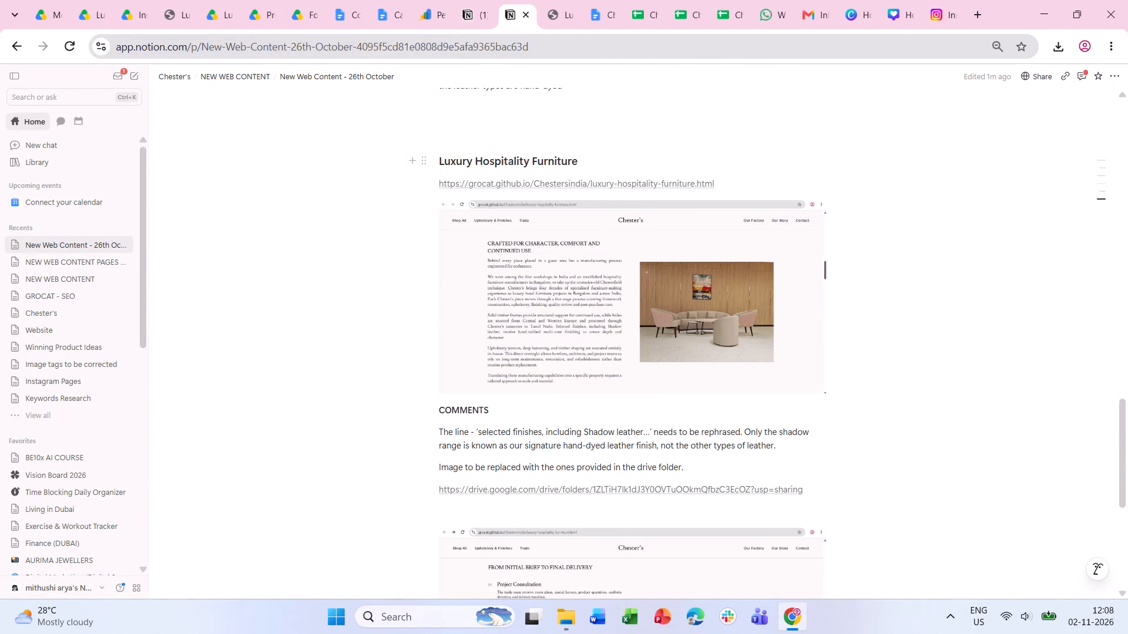
{"action": "left_click_drag", "start_coordinate": [437, 161], "coordinate": [426, 152]}
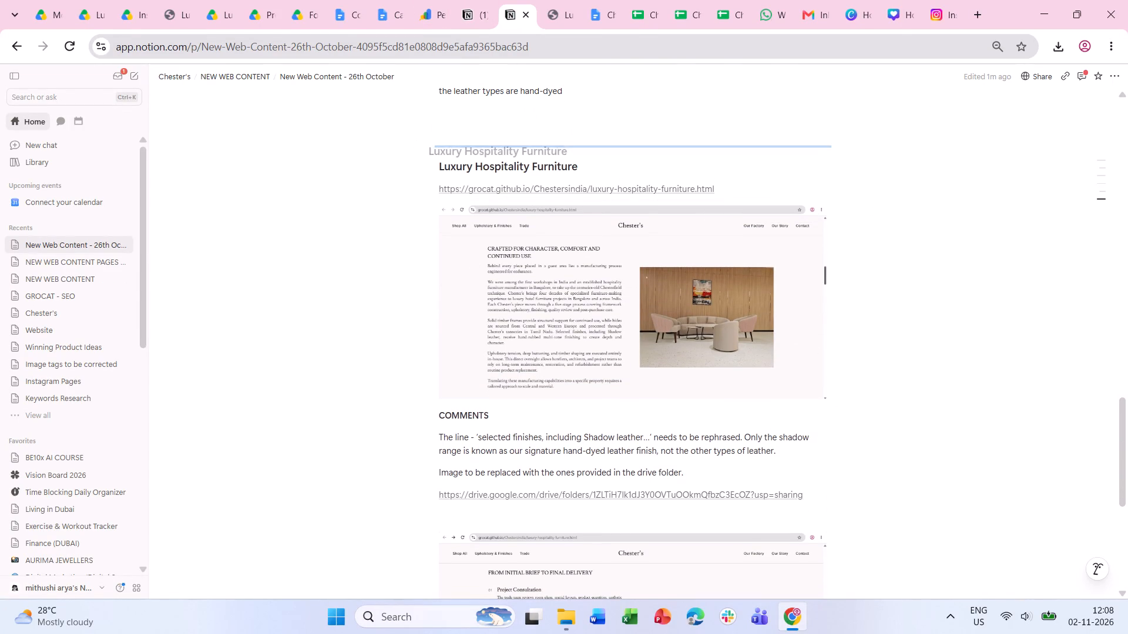
{"action": "left_click_drag", "start_coordinate": [426, 152], "coordinate": [441, 171]}
{"action": "left_click_drag", "start_coordinate": [439, 167], "coordinate": [593, 301]}
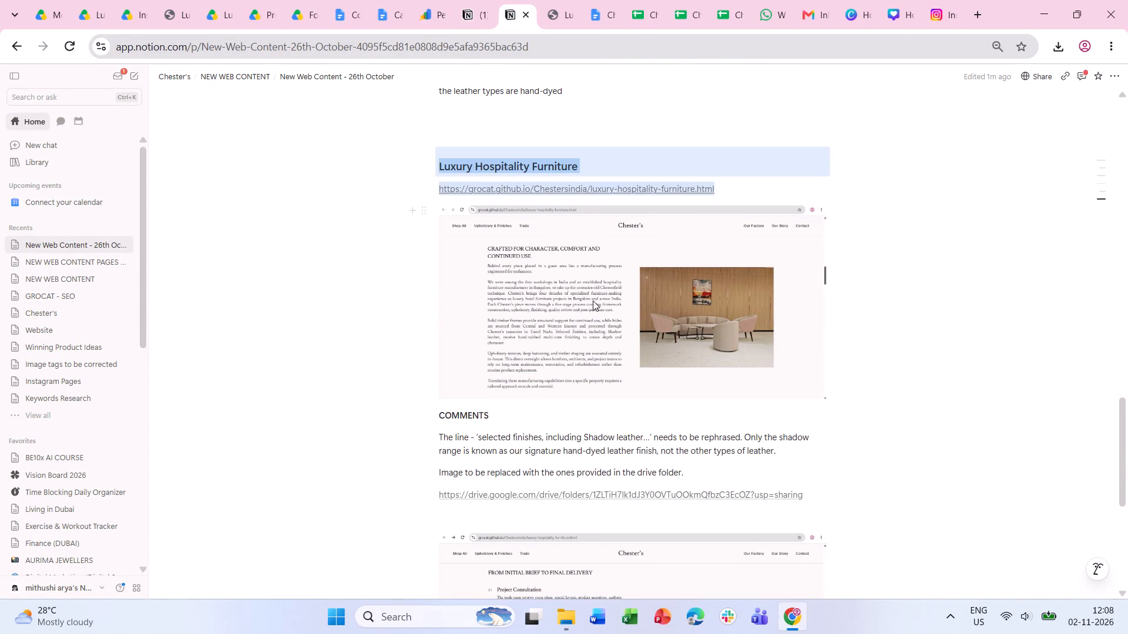
{"action": "left_click_drag", "start_coordinate": [593, 301], "coordinate": [827, 520]}
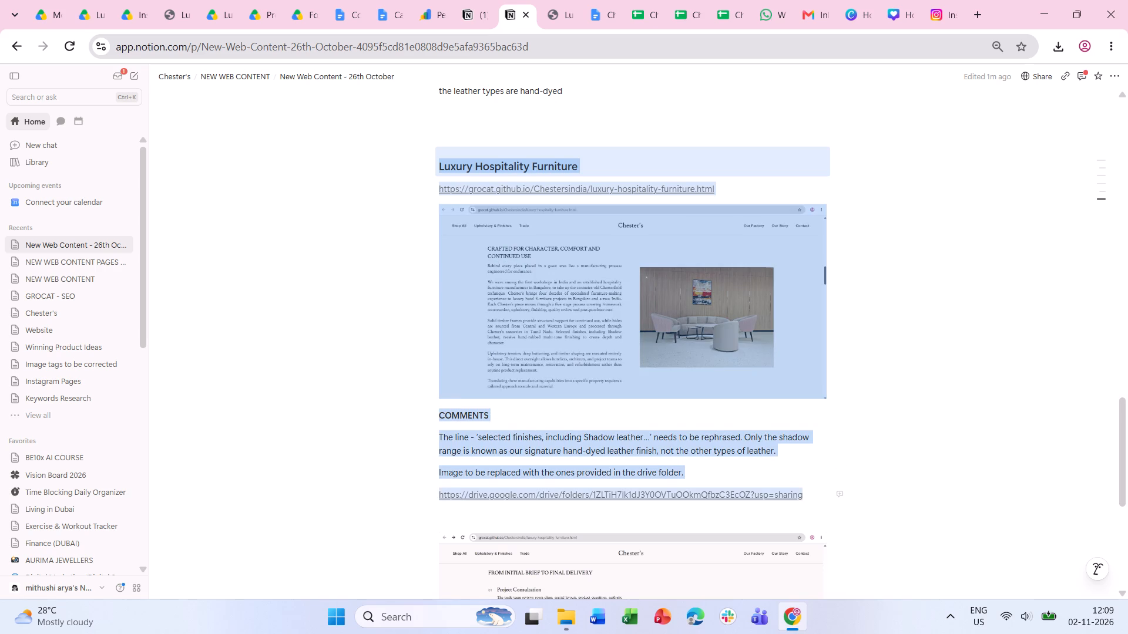
{"action": "left_click_drag", "start_coordinate": [827, 520], "coordinate": [822, 411]}
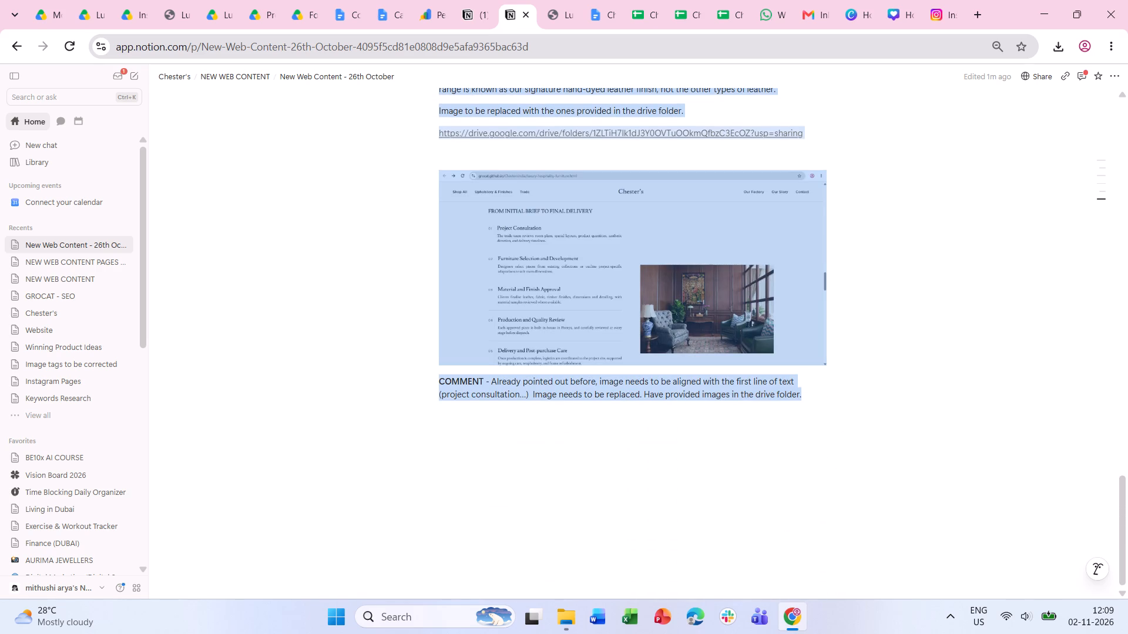
{"action": "key", "text": "ctrl+c"}
{"action": "left_click", "coordinate": [468, 15]}
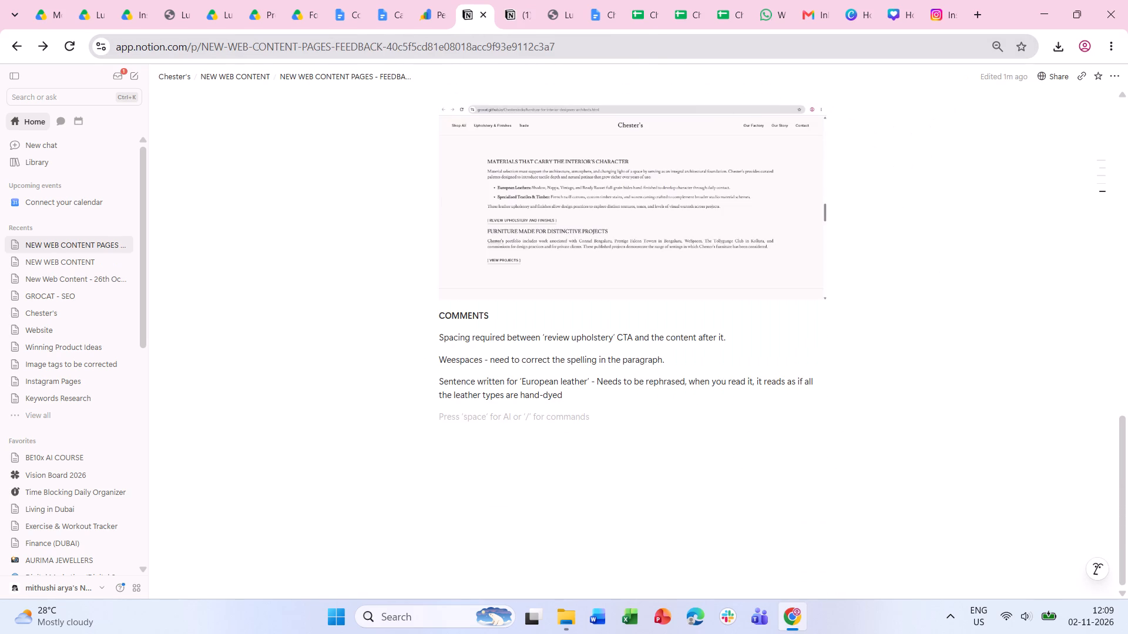
{"action": "key", "text": "Return"}
{"action": "key", "text": "Return"}
{"action": "key", "text": "Return"}
{"action": "key", "text": "ctrl+v"}
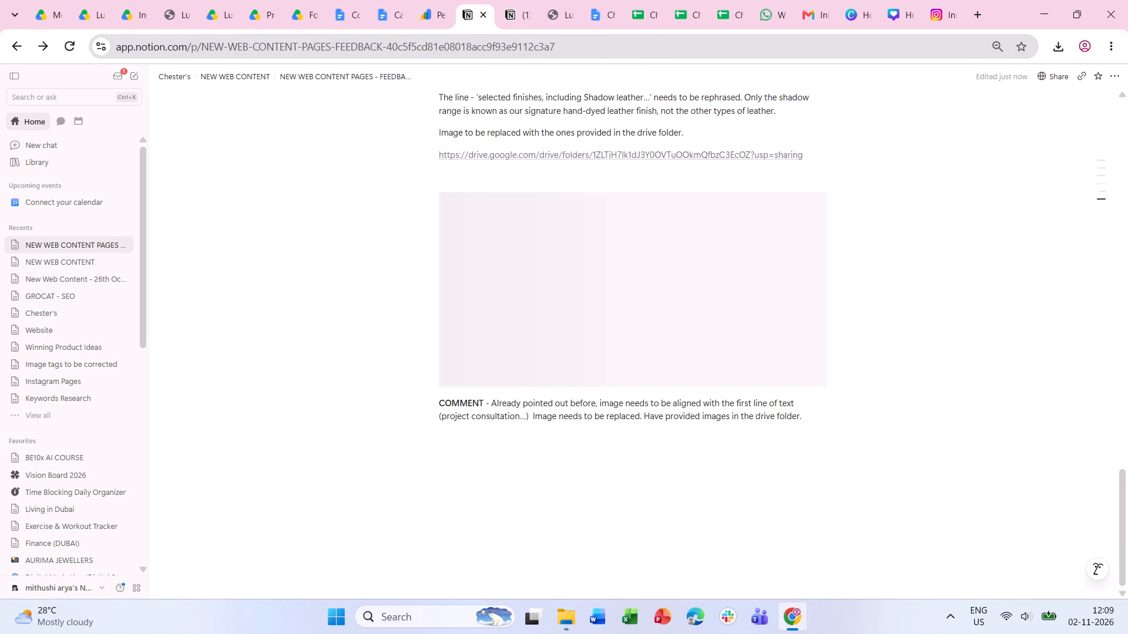
Review the compiled feedback page from the Luxury Corporate Office Furniture section through the pasted Luxury Hospitality Furniture section.
{"action": "scroll", "coordinate": [980, 303], "scroll_direction": "up", "scroll_amount": 12}
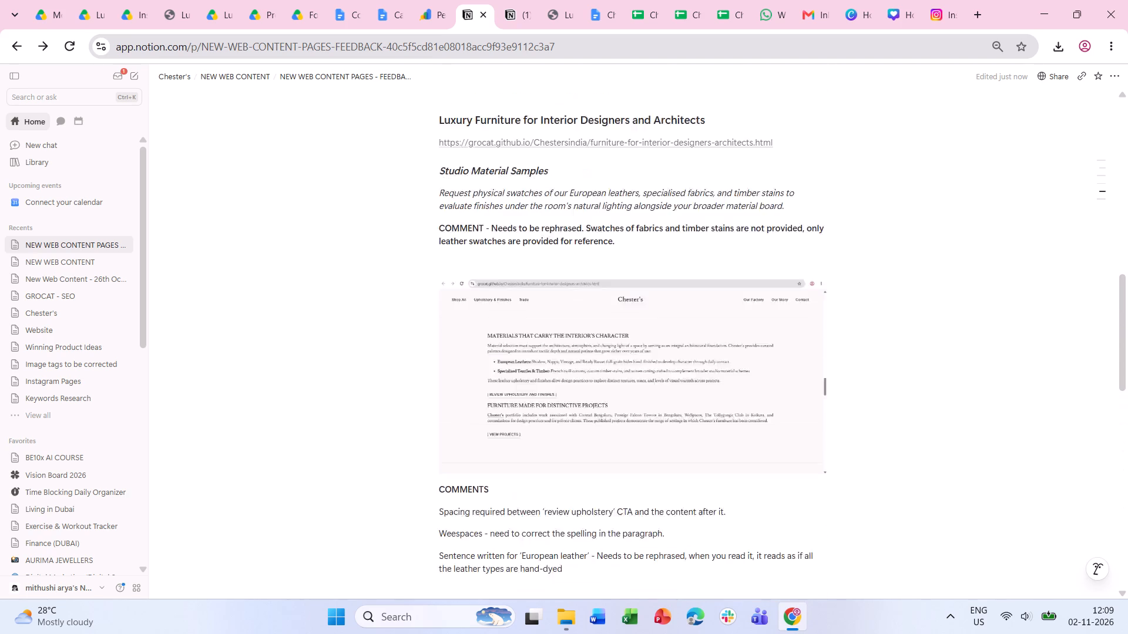
{"action": "scroll", "coordinate": [979, 311], "scroll_direction": "up", "scroll_amount": 13}
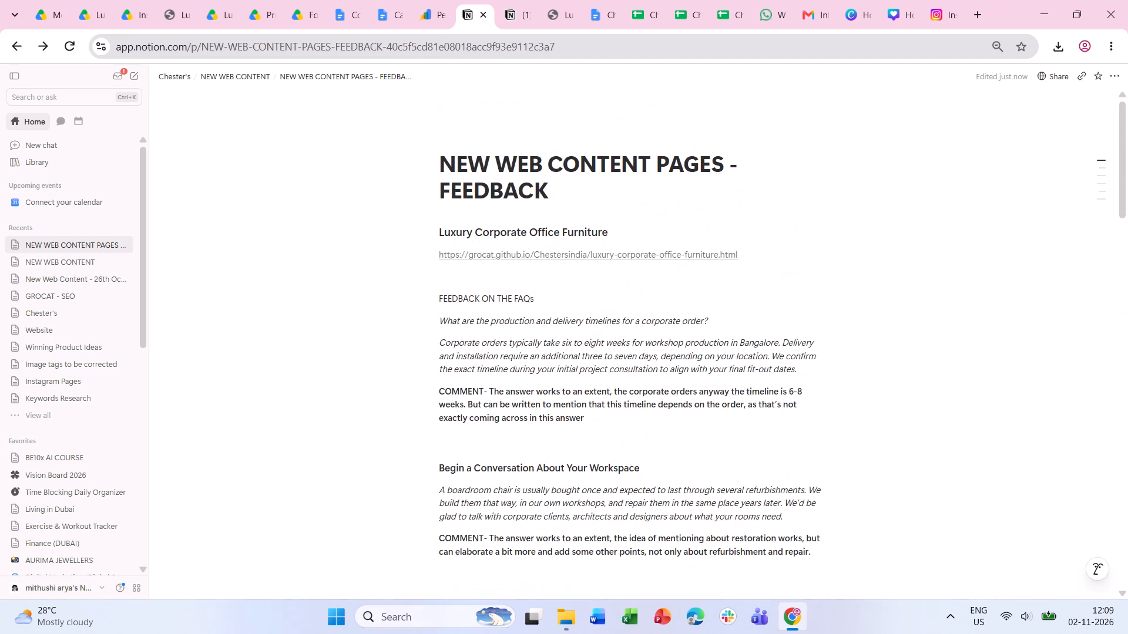
{"action": "scroll", "coordinate": [979, 311], "scroll_direction": "up", "scroll_amount": 1}
{"action": "scroll", "coordinate": [979, 311], "scroll_direction": "down", "scroll_amount": 10}
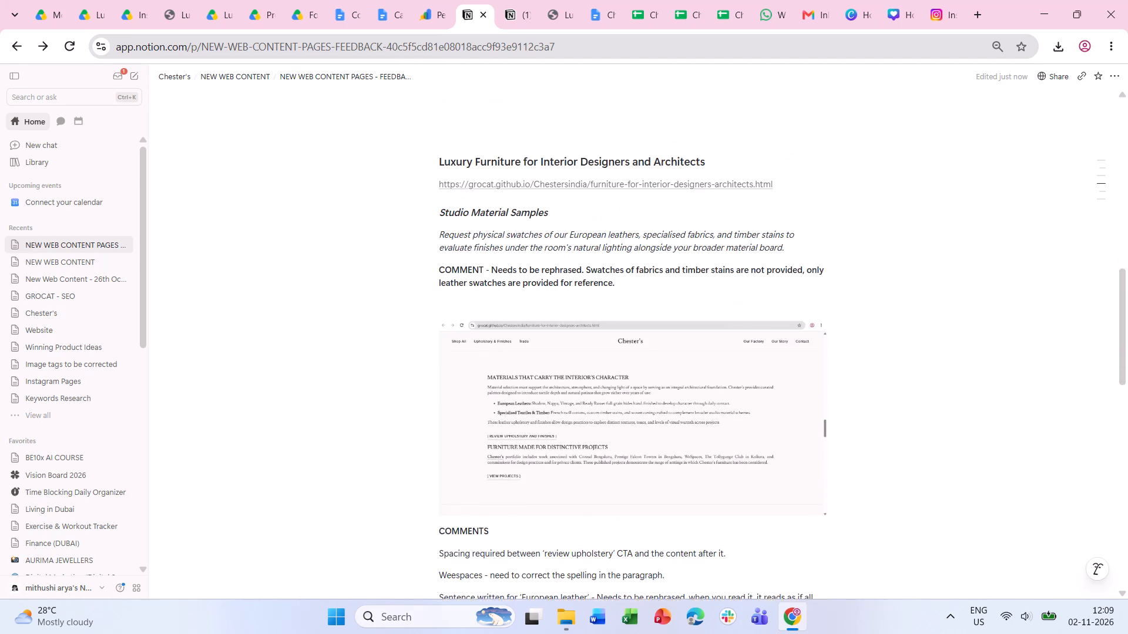
{"action": "scroll", "coordinate": [979, 311], "scroll_direction": "down", "scroll_amount": 5}
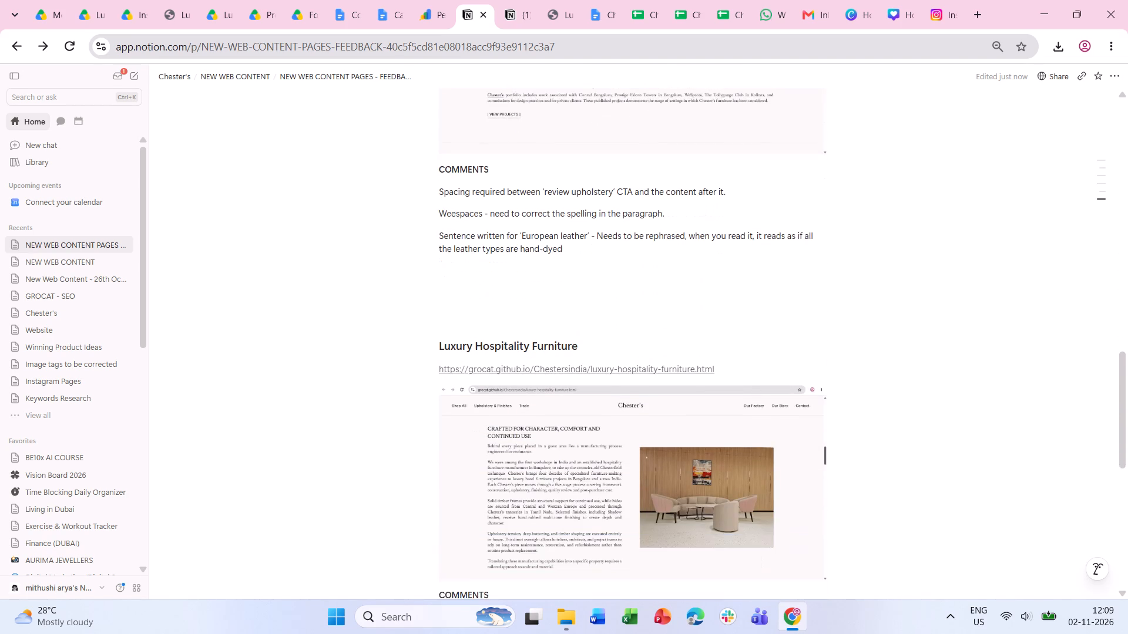
{"action": "scroll", "coordinate": [979, 311], "scroll_direction": "down", "scroll_amount": 6}
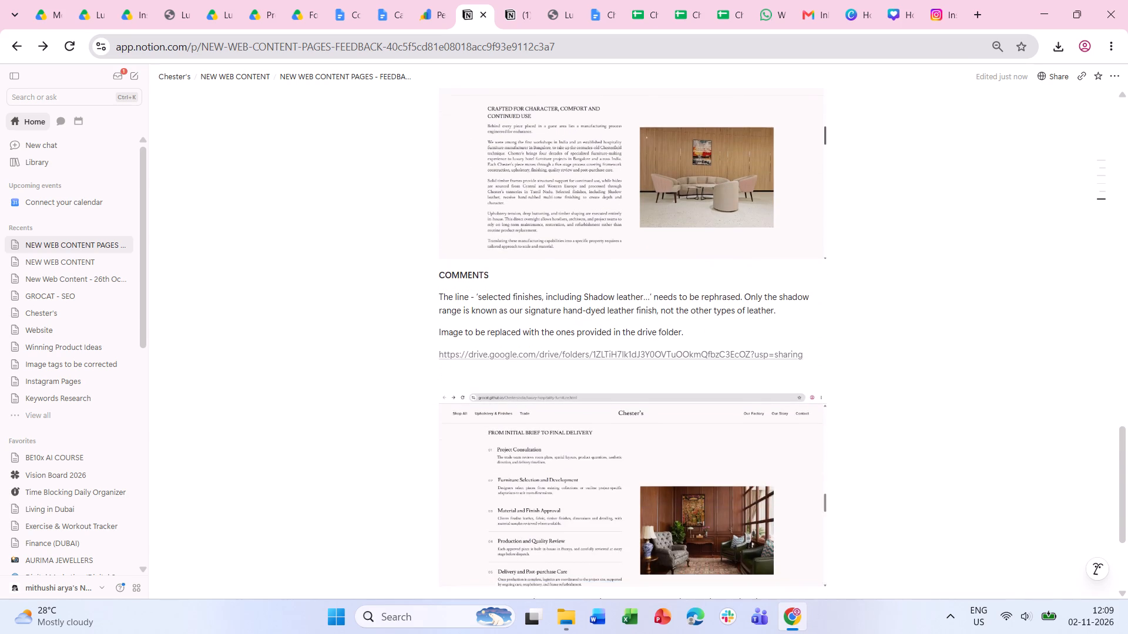
{"action": "scroll", "coordinate": [977, 313], "scroll_direction": "up", "scroll_amount": 7}
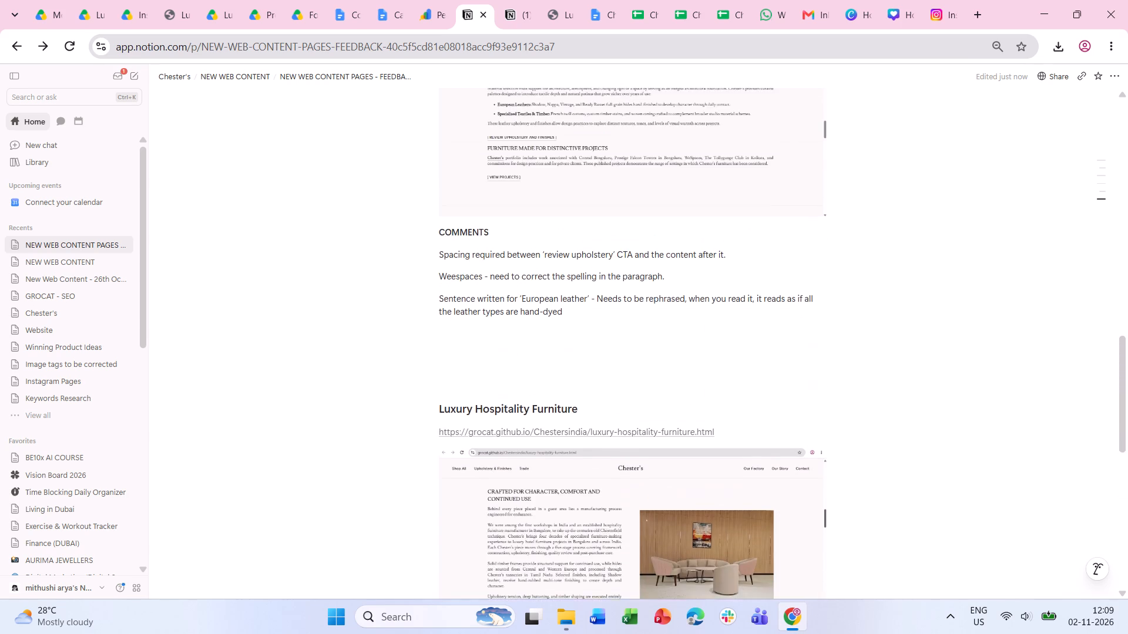
{"action": "scroll", "coordinate": [976, 313], "scroll_direction": "up", "scroll_amount": 10}
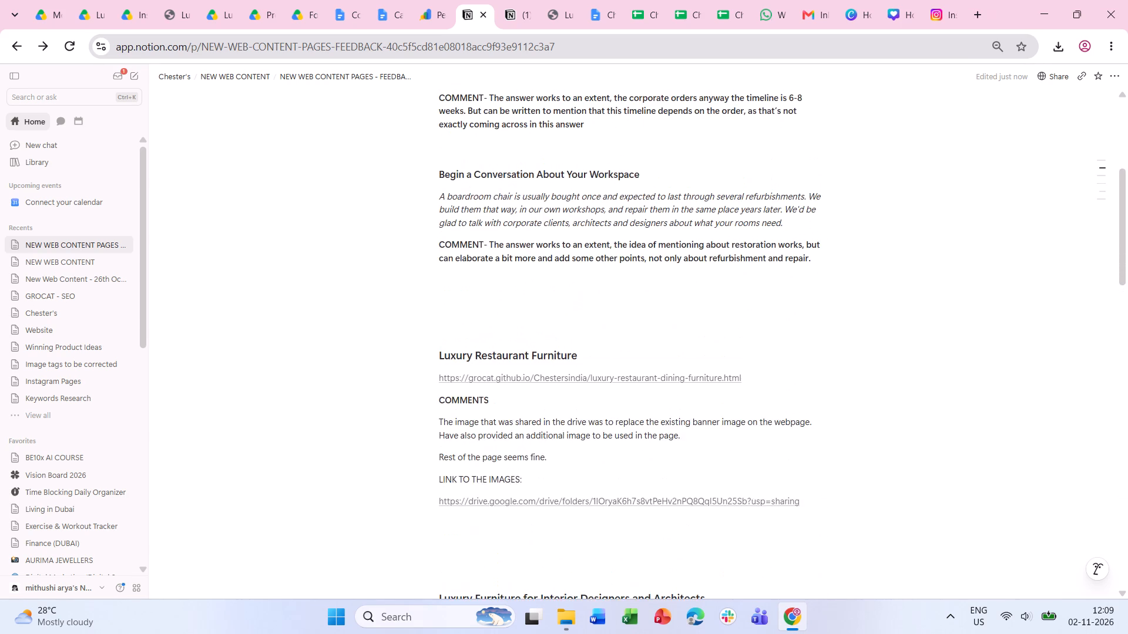
{"action": "scroll", "coordinate": [976, 314], "scroll_direction": "up", "scroll_amount": 4}
Remove "to an extent" from the production timelines FAQ comment so its opening reads "The answer works,".
{"action": "scroll", "coordinate": [976, 314], "scroll_direction": "down", "scroll_amount": 1}
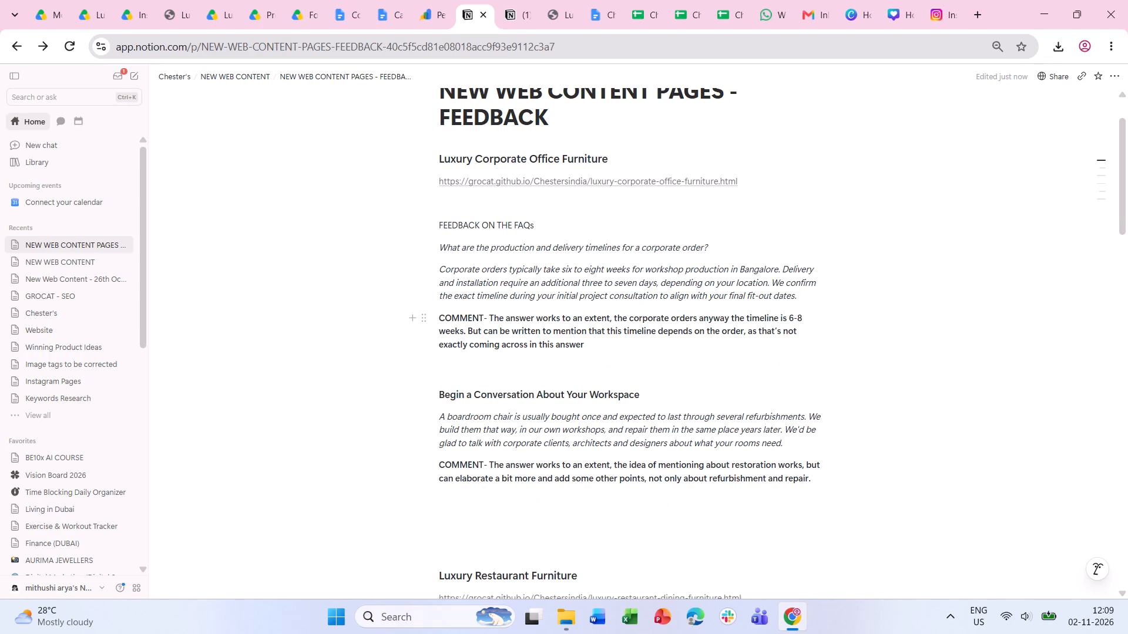
{"action": "left_click_drag", "start_coordinate": [612, 318], "coordinate": [562, 315]}
{"action": "key", "text": "BackSpace"}
{"action": "key", "text": "BackSpace"}
{"action": "key", "text": "comma"}
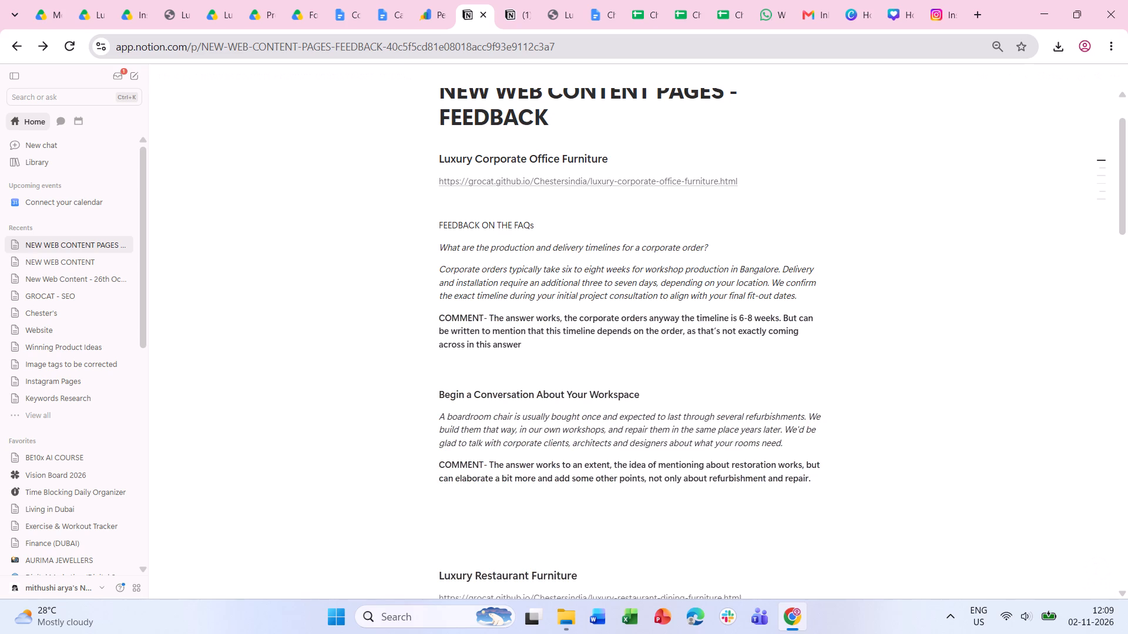
Trim the production timelines FAQ comment's wording to "the corporate orders timeline is 6-8 weeks".
{"action": "left_click", "coordinate": [680, 319]}
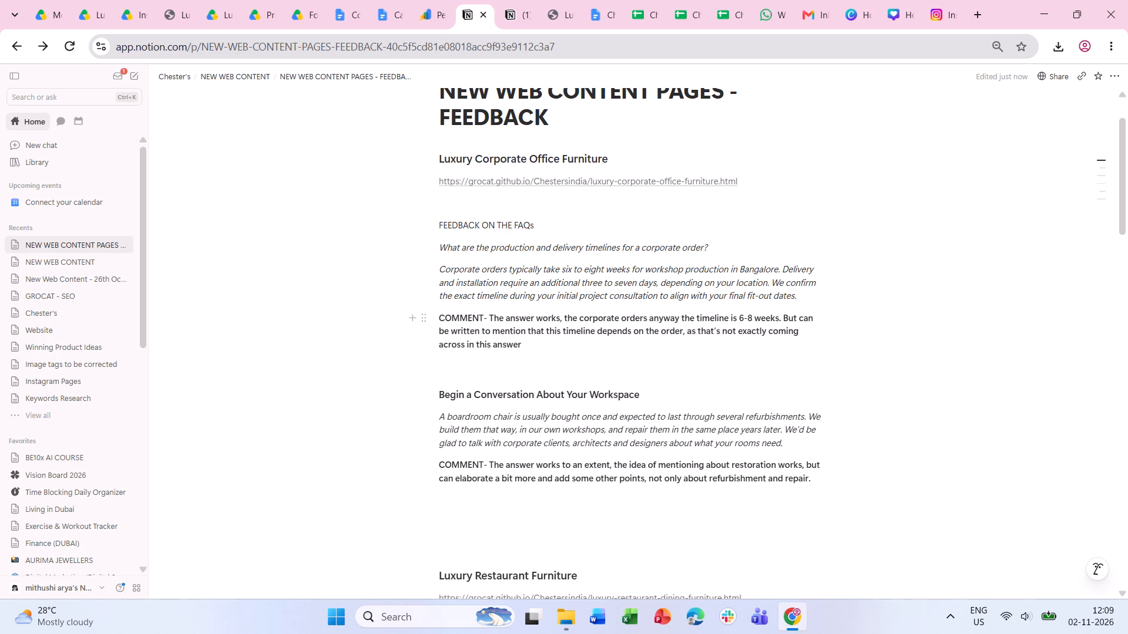
{"action": "key", "text": "BackSpace"}
{"action": "key", "text": "BackSpace"}
{"action": "key", "text": "BackSpace"}
{"action": "key", "text": "BackSpace"}
{"action": "key", "text": "BackSpace"}
{"action": "key", "text": "BackSpace"}
{"action": "key", "text": "BackSpace"}
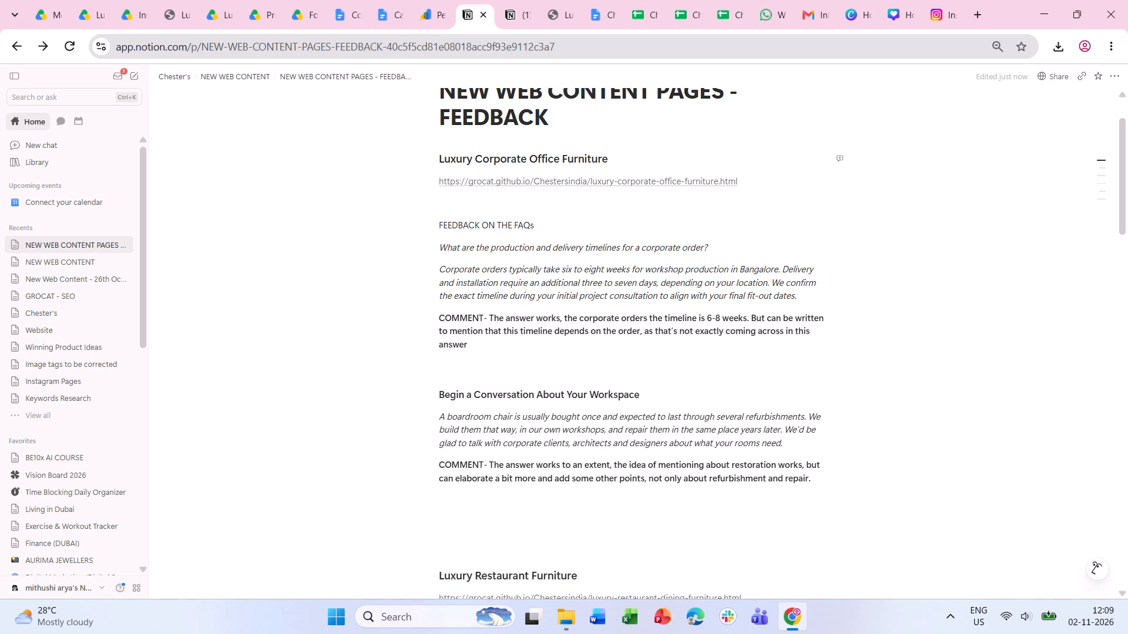
{"action": "left_click", "coordinate": [664, 319]}
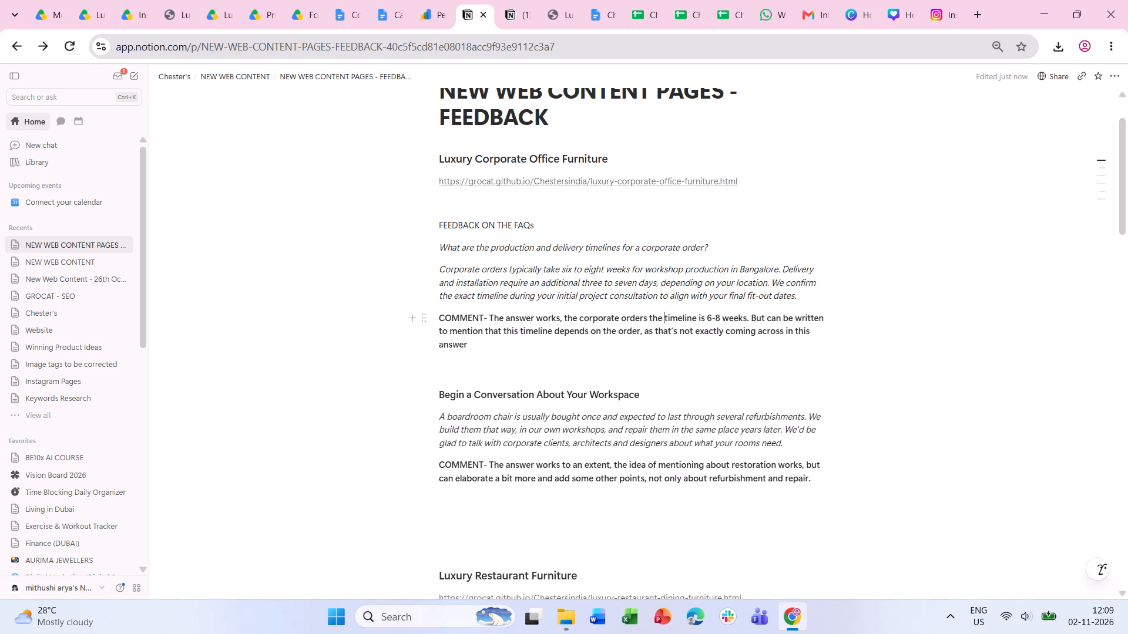
{"action": "key", "text": "BackSpace"}
{"action": "key", "text": "BackSpace"}
{"action": "key", "text": "BackSpace"}
{"action": "key", "text": "BackSpace"}
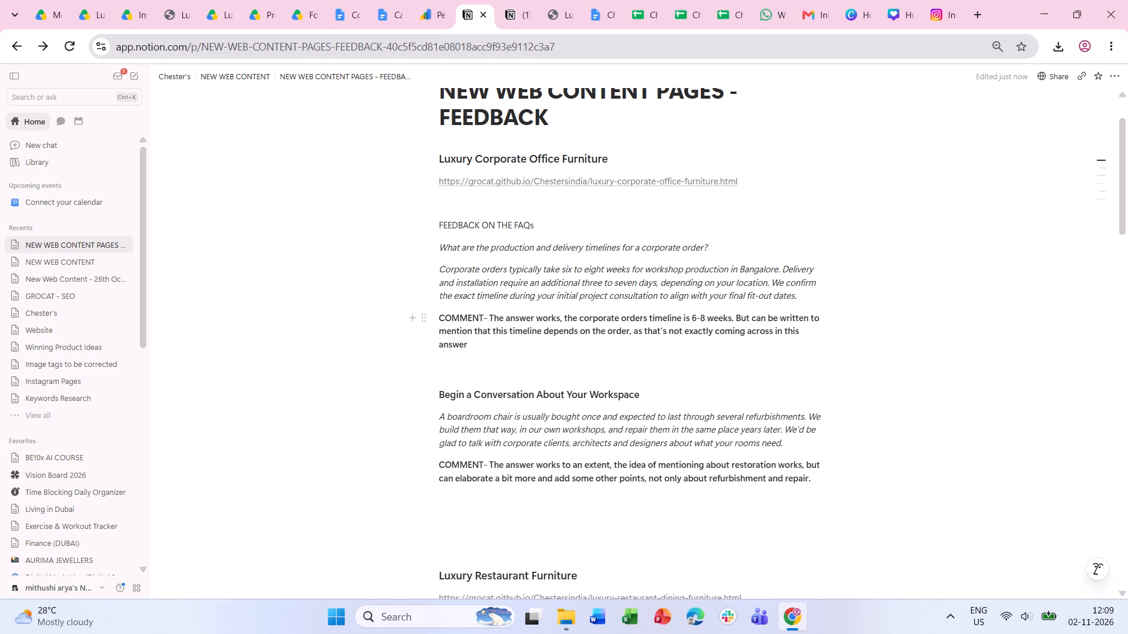
Make the "FEEDBACK ON THE FAQs" line bold in the Luxury Corporate Office Furniture section.
{"action": "triple_click", "coordinate": [501, 225]}
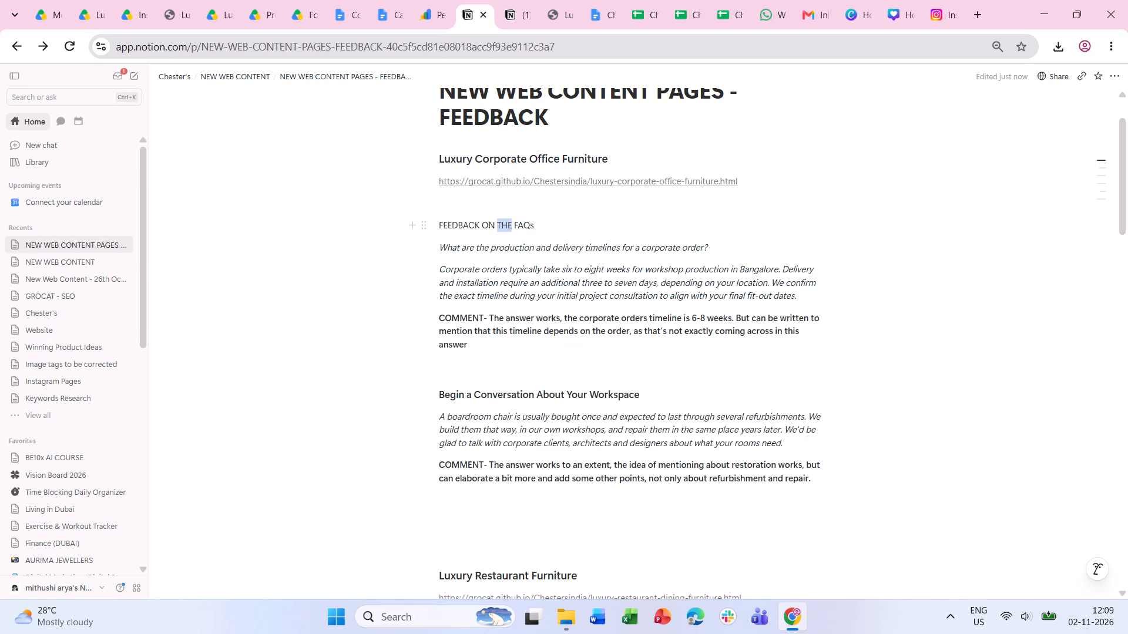
{"action": "left_click", "coordinate": [501, 228]}
{"action": "key", "text": "ctrl+b"}
{"action": "left_click", "coordinate": [1091, 393]}
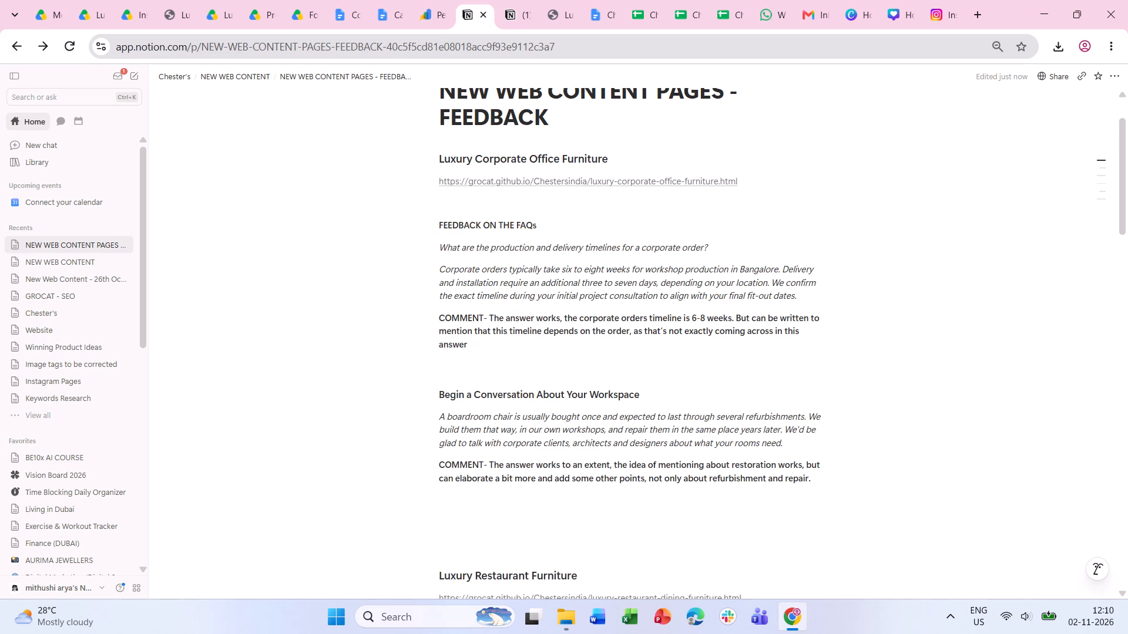
Read through the remaining feedback, from the Begin a Conversation About Your Workspace comment to the last Luxury Hospitality Furniture comment.
{"action": "scroll", "coordinate": [961, 425], "scroll_direction": "down", "scroll_amount": 5}
{"action": "scroll", "coordinate": [934, 393], "scroll_direction": "up", "scroll_amount": 1}
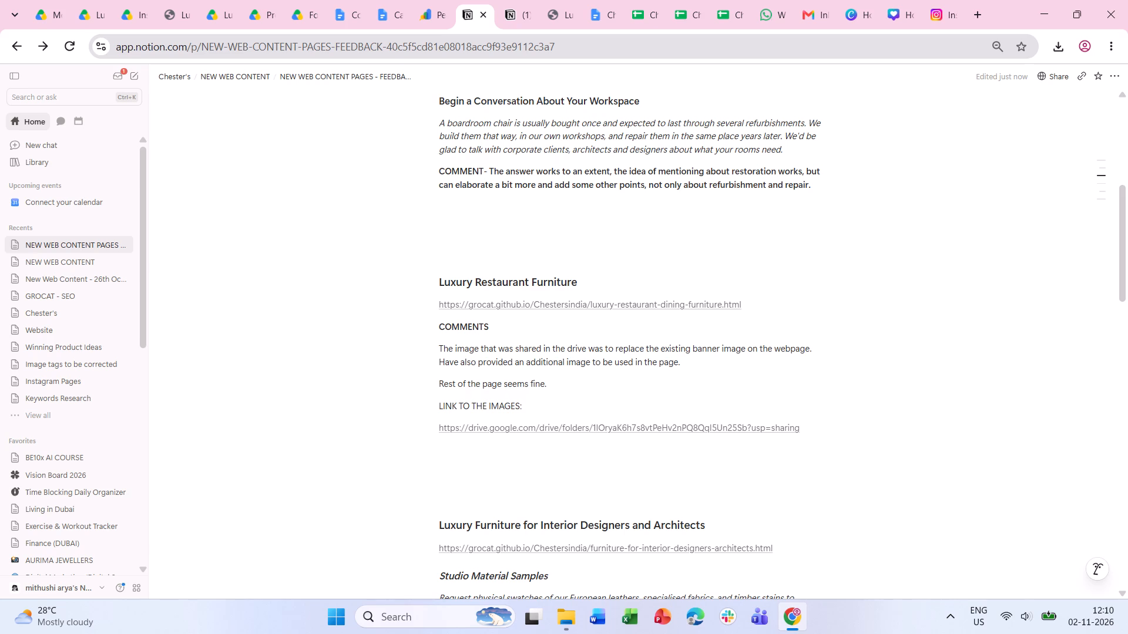
{"action": "scroll", "coordinate": [928, 393], "scroll_direction": "down", "scroll_amount": 2}
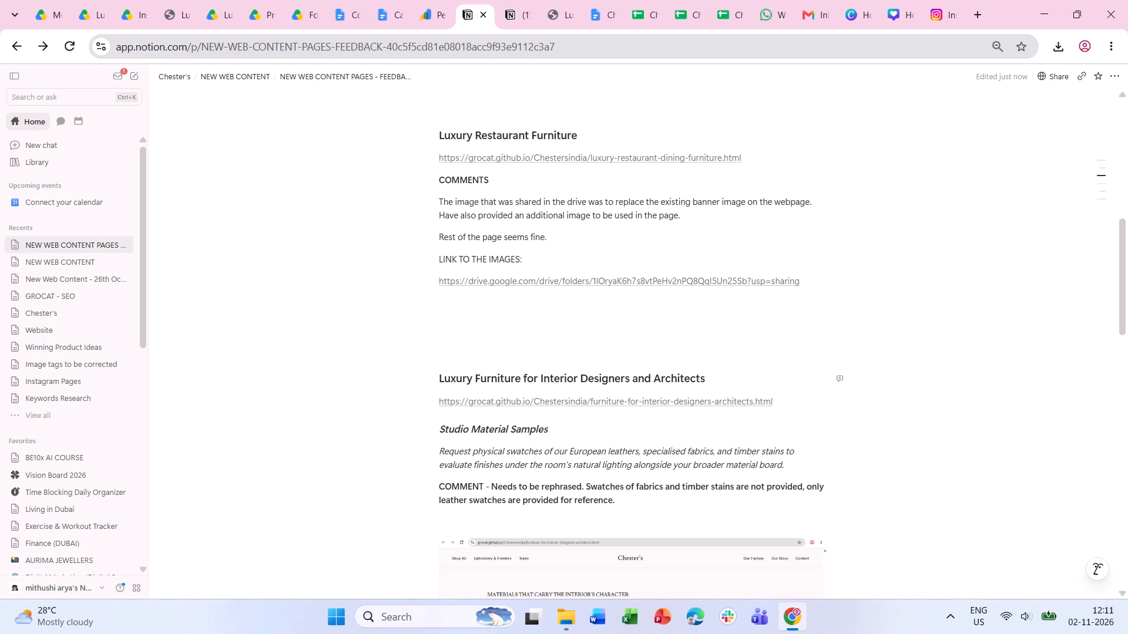
{"action": "scroll", "coordinate": [904, 376], "scroll_direction": "down", "scroll_amount": 10}
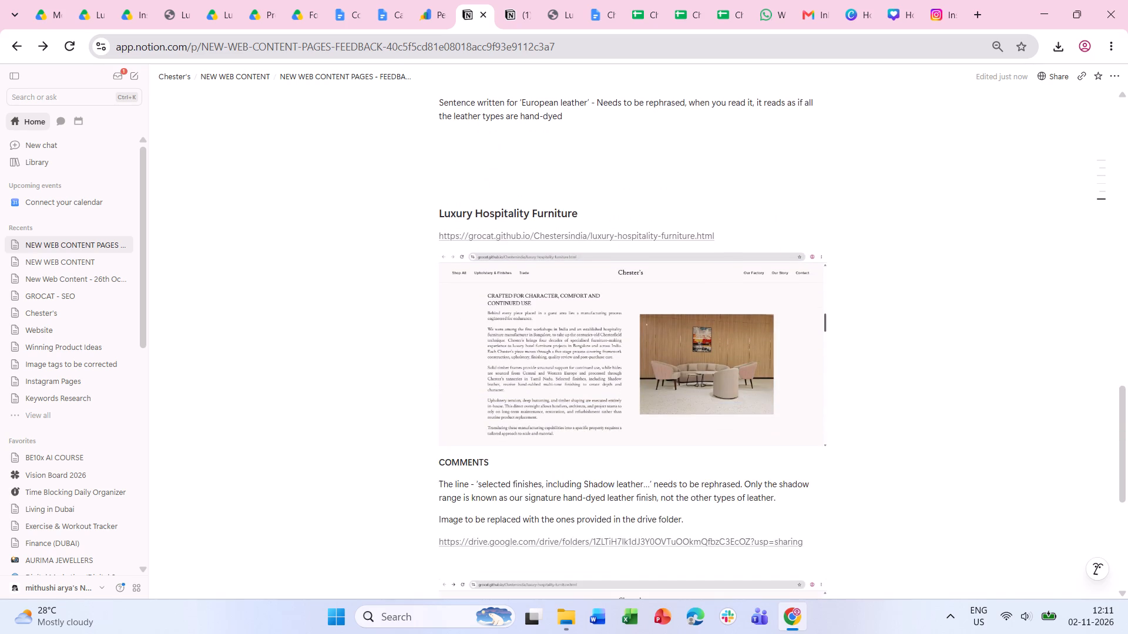
{"action": "scroll", "coordinate": [904, 375], "scroll_direction": "down", "scroll_amount": 5}
{"action": "scroll", "coordinate": [904, 376], "scroll_direction": "up", "scroll_amount": 1}
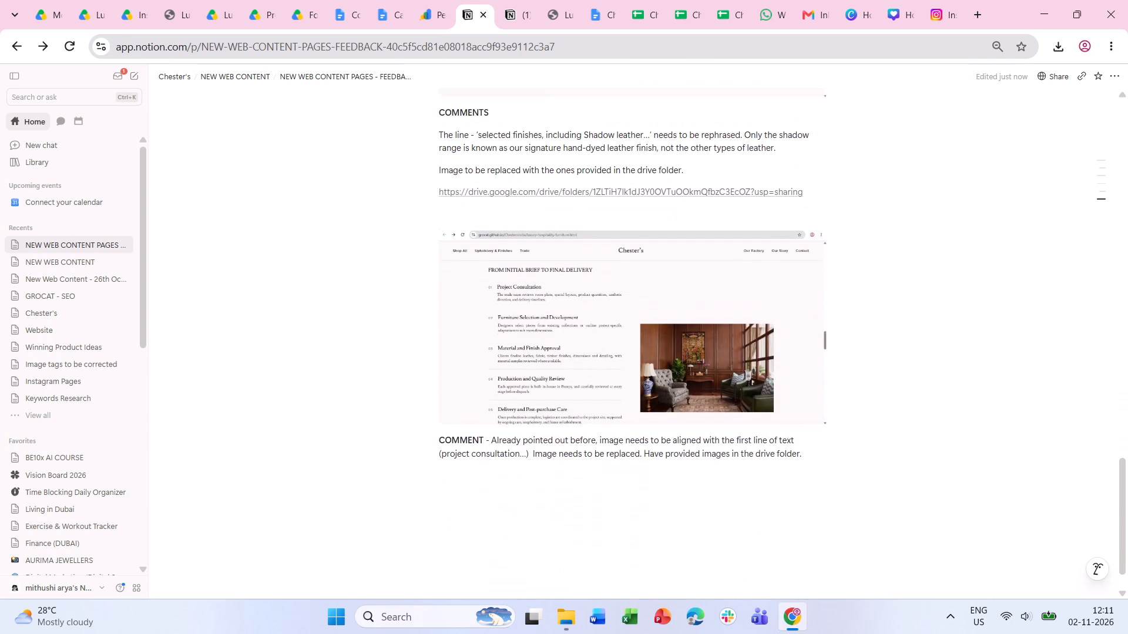
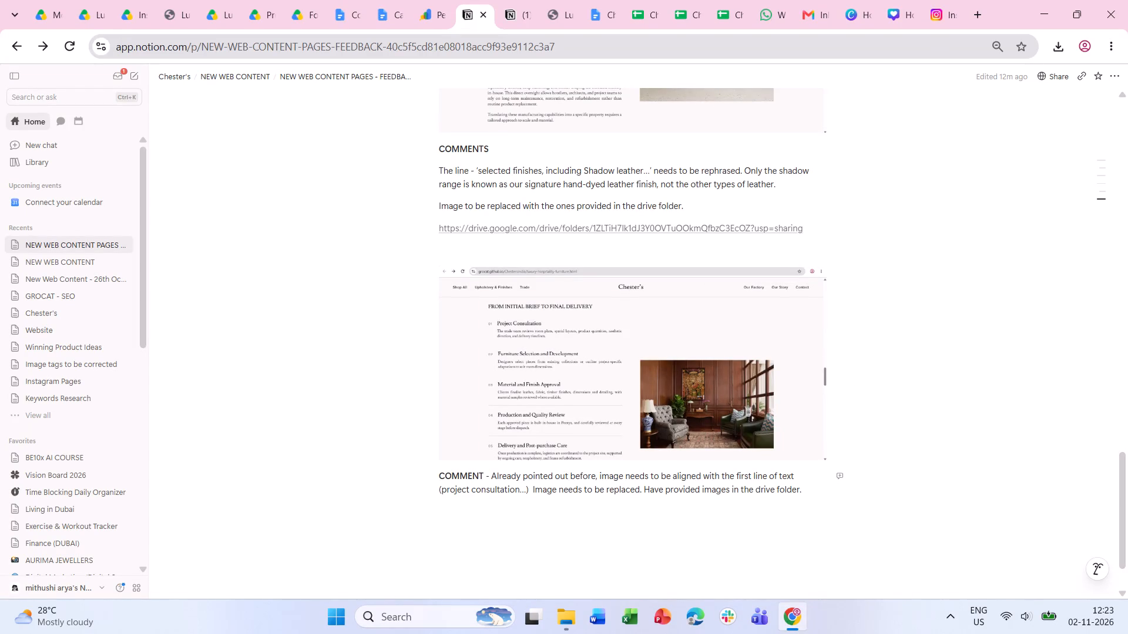
Recheck the feedback page from the restaurant image link through the Luxury Furniture for Interior Designers and Architects comments.
{"action": "scroll", "coordinate": [915, 431], "scroll_direction": "up", "scroll_amount": 15}
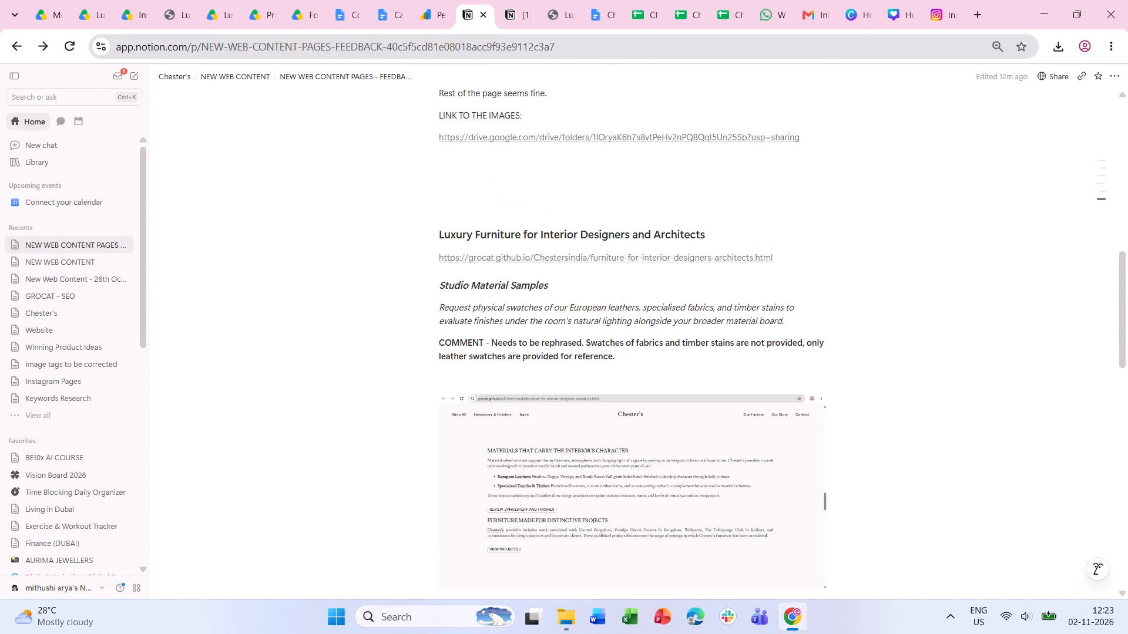
{"action": "scroll", "coordinate": [915, 431], "scroll_direction": "up", "scroll_amount": 14}
{"action": "scroll", "coordinate": [911, 439], "scroll_direction": "down", "scroll_amount": 20}
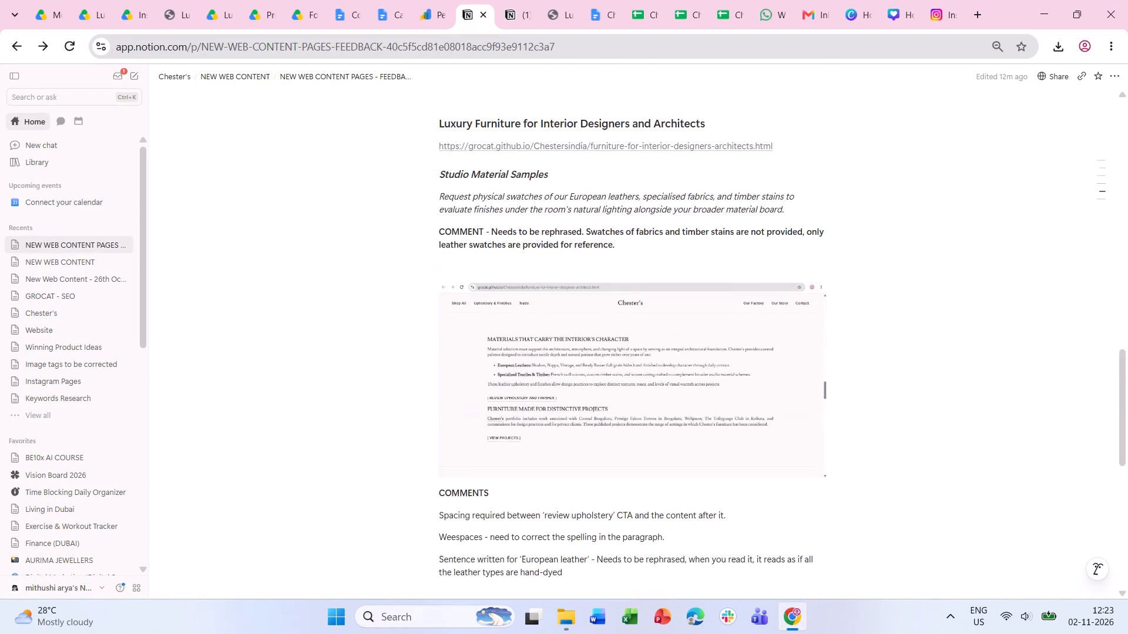
{"action": "scroll", "coordinate": [911, 426], "scroll_direction": "down", "scroll_amount": 7}
Switch to the New Web Content - 26th October page, clear the text selection and check its list of discussions.
{"action": "left_click", "coordinate": [516, 13]}
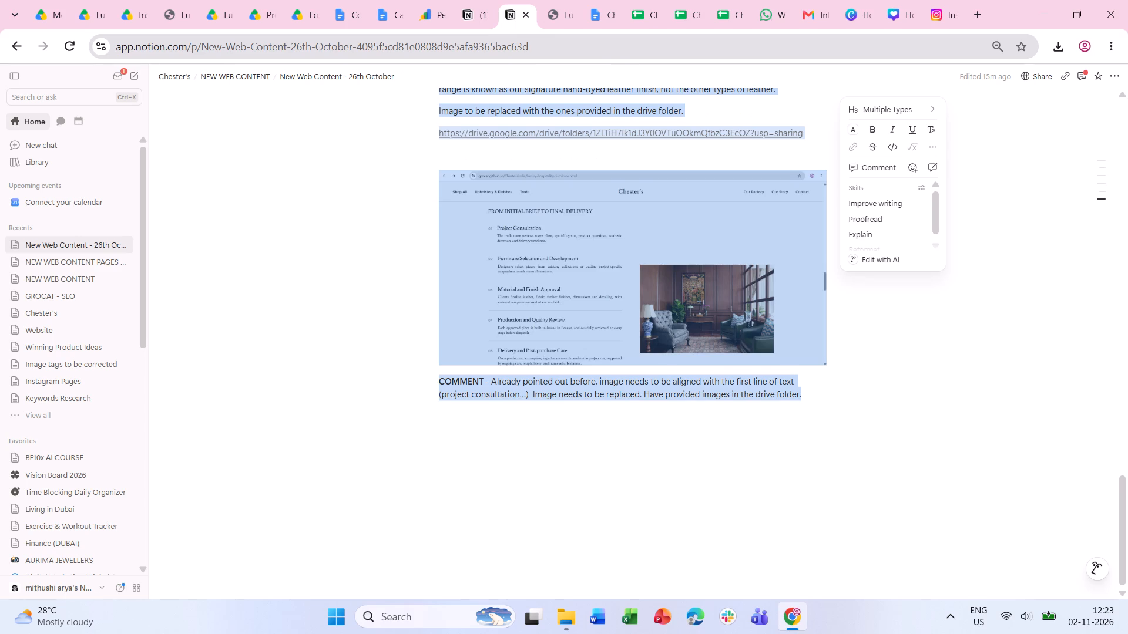
{"action": "left_click", "coordinate": [1012, 301]}
{"action": "left_click", "coordinate": [1080, 82]}
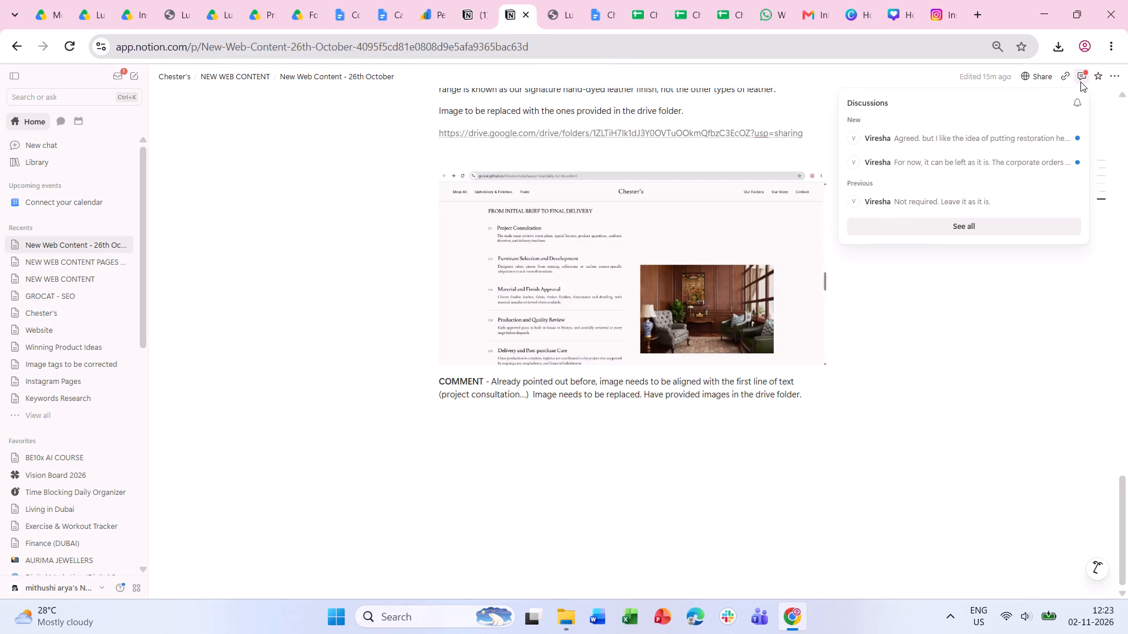
{"action": "left_click", "coordinate": [996, 291]}
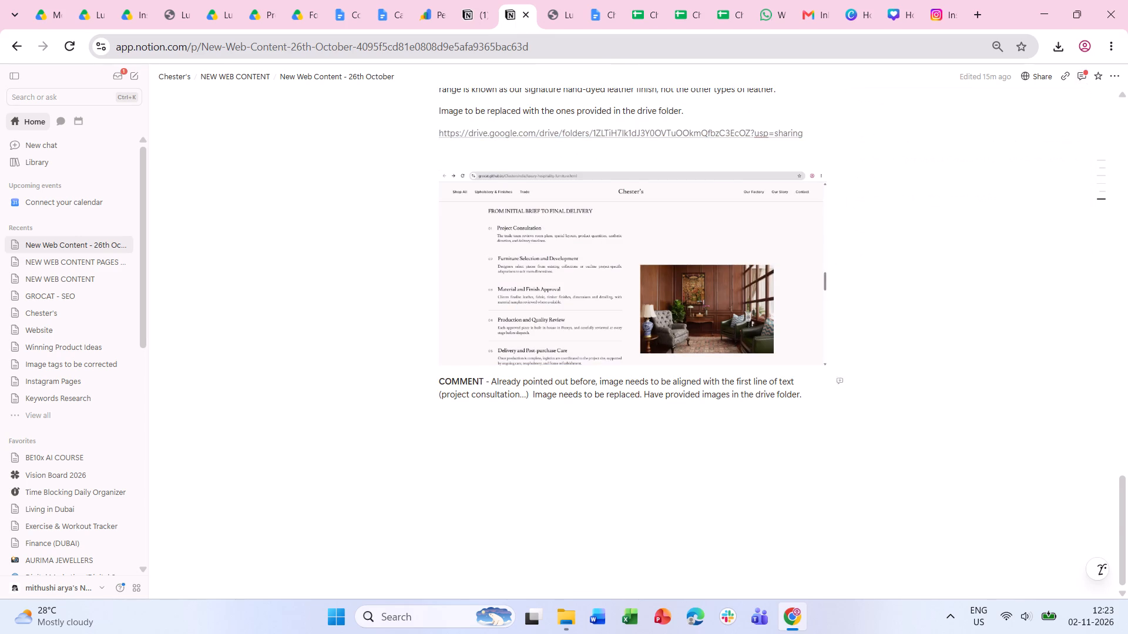
Review the New Web Content - 26th October page's comments and reviewer replies, from the corporate office section through the hospitality section.
{"action": "scroll", "coordinate": [869, 375], "scroll_direction": "up", "scroll_amount": 20}
{"action": "scroll", "coordinate": [869, 375], "scroll_direction": "up", "scroll_amount": 3}
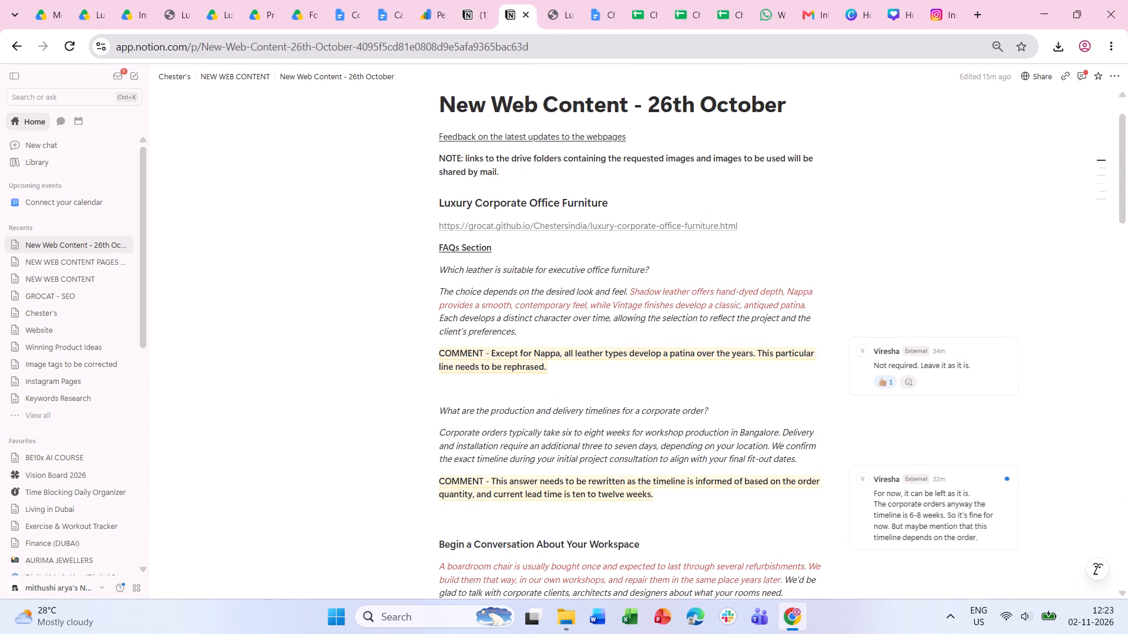
{"action": "scroll", "coordinate": [1078, 382], "scroll_direction": "down", "scroll_amount": 15}
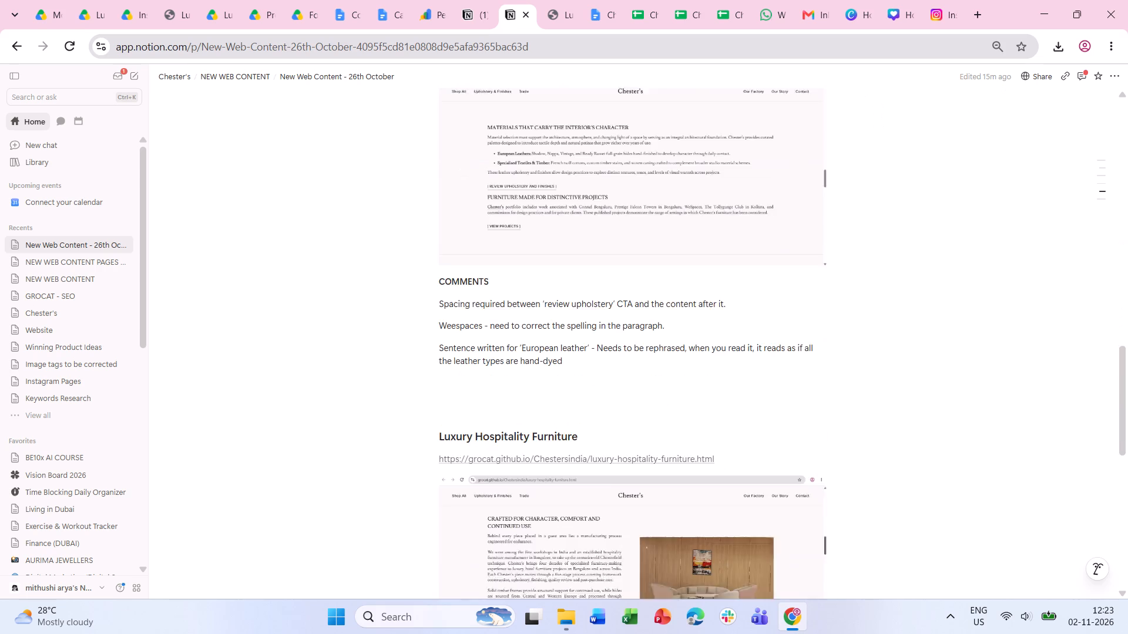
{"action": "scroll", "coordinate": [1066, 376], "scroll_direction": "down", "scroll_amount": 11}
{"action": "scroll", "coordinate": [1008, 356], "scroll_direction": "up", "scroll_amount": 2}
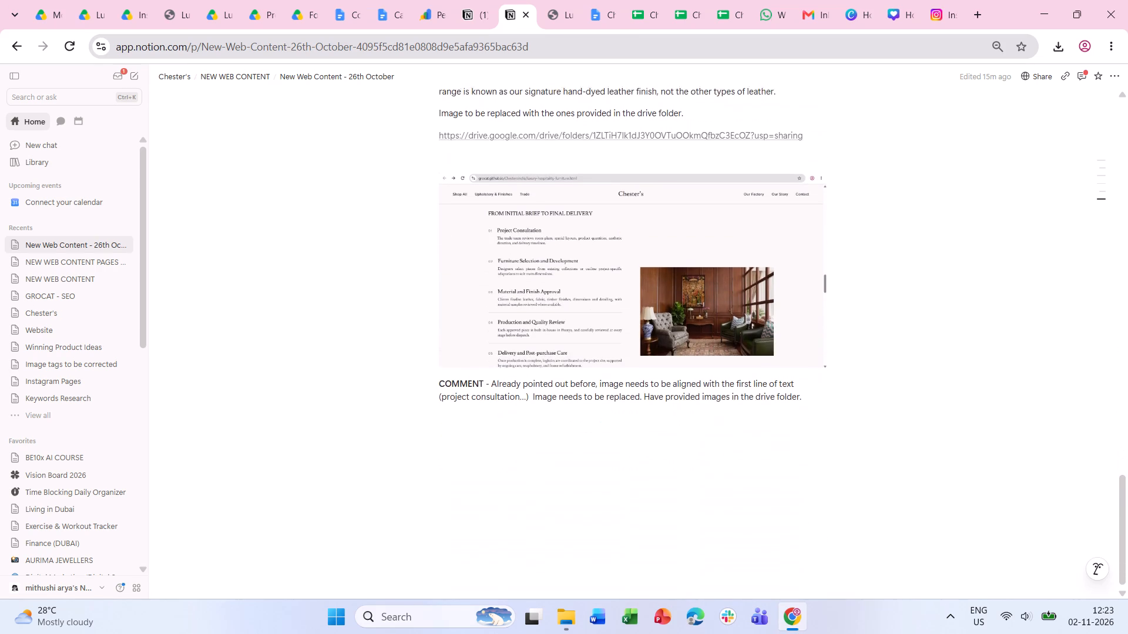
{"action": "scroll", "coordinate": [1008, 356], "scroll_direction": "up", "scroll_amount": 8}
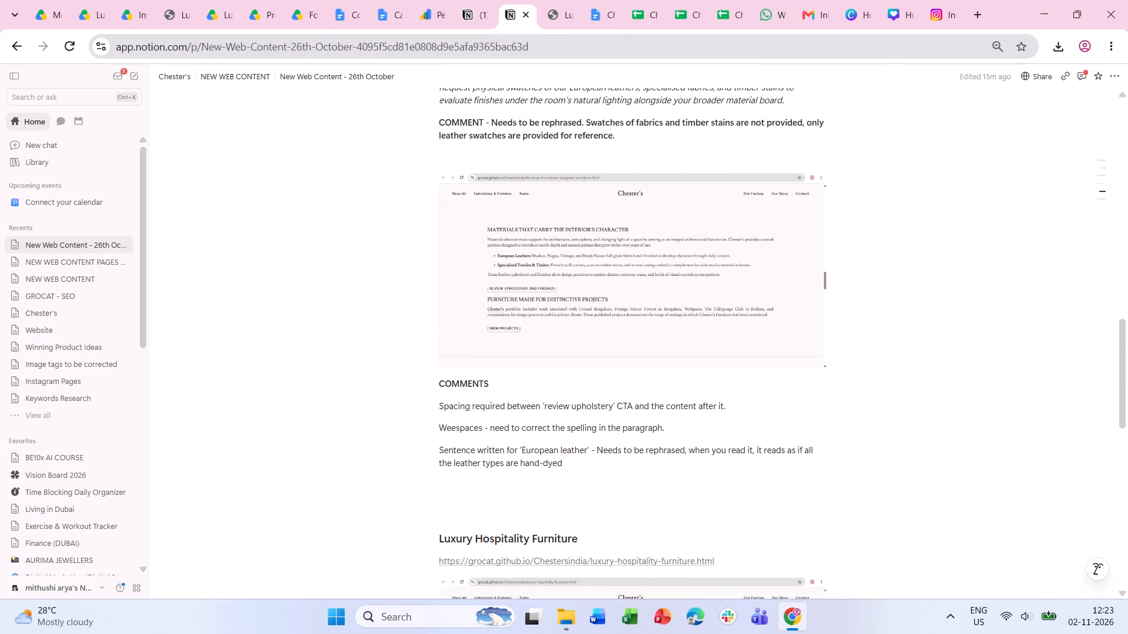
{"action": "scroll", "coordinate": [1008, 356], "scroll_direction": "up", "scroll_amount": 12}
{"action": "scroll", "coordinate": [1008, 356], "scroll_direction": "down", "scroll_amount": 8}
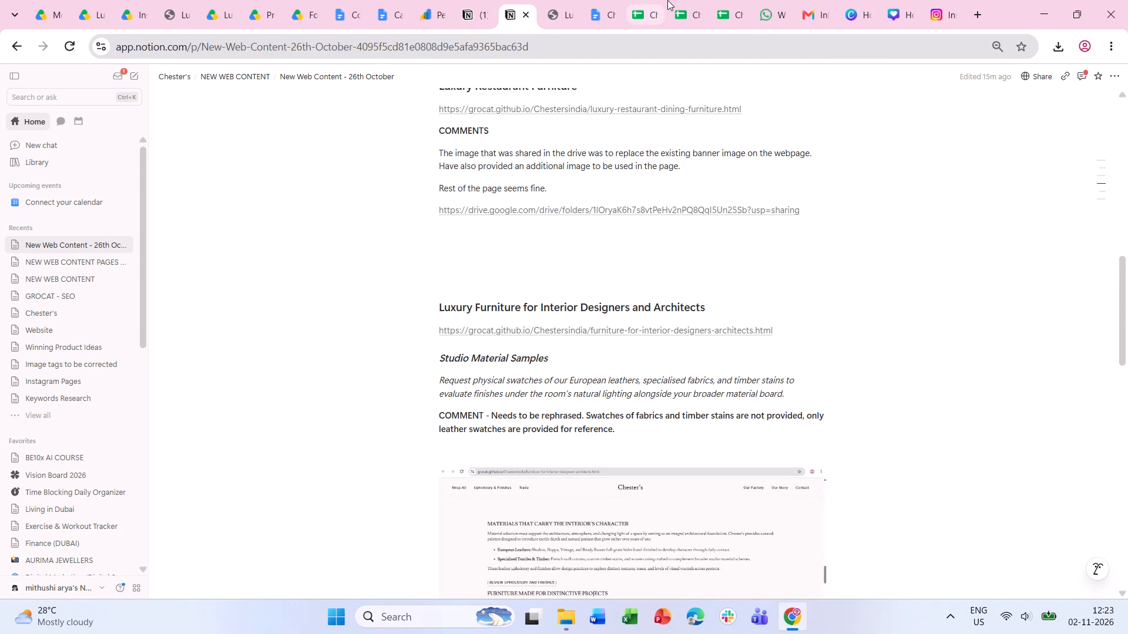